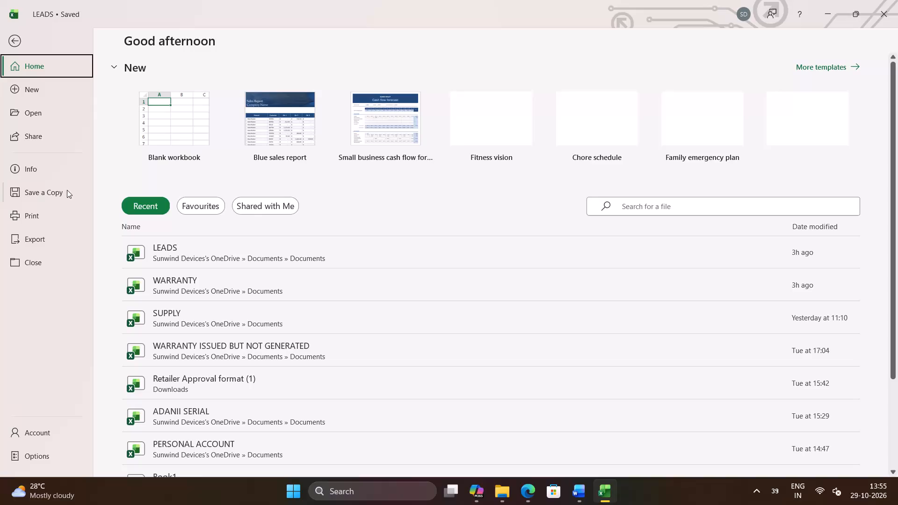
Open the recent WARRANTY workbook and look over its list of warranty names, progress and localities.
{"action": "left_click", "coordinate": [196, 288]}
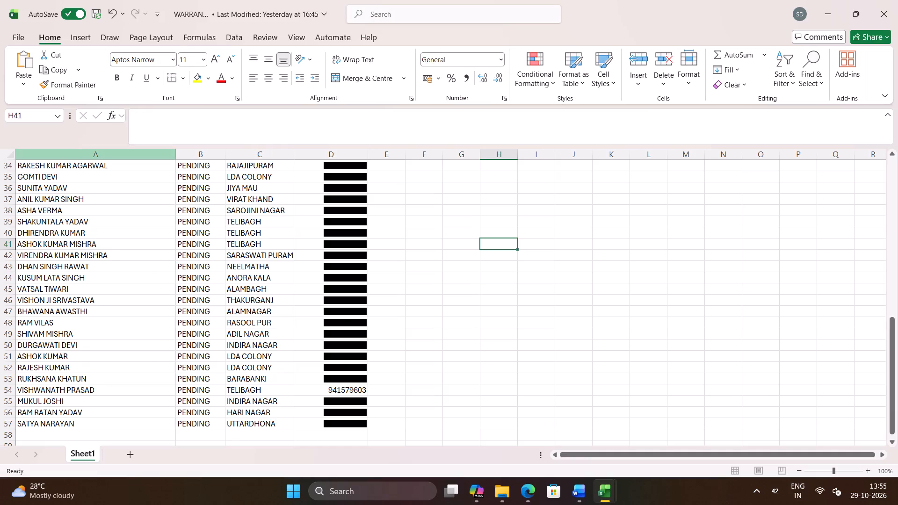
{"action": "scroll", "coordinate": [45, 372], "scroll_direction": "down", "scroll_amount": 2}
{"action": "scroll", "coordinate": [47, 366], "scroll_direction": "up", "scroll_amount": 17}
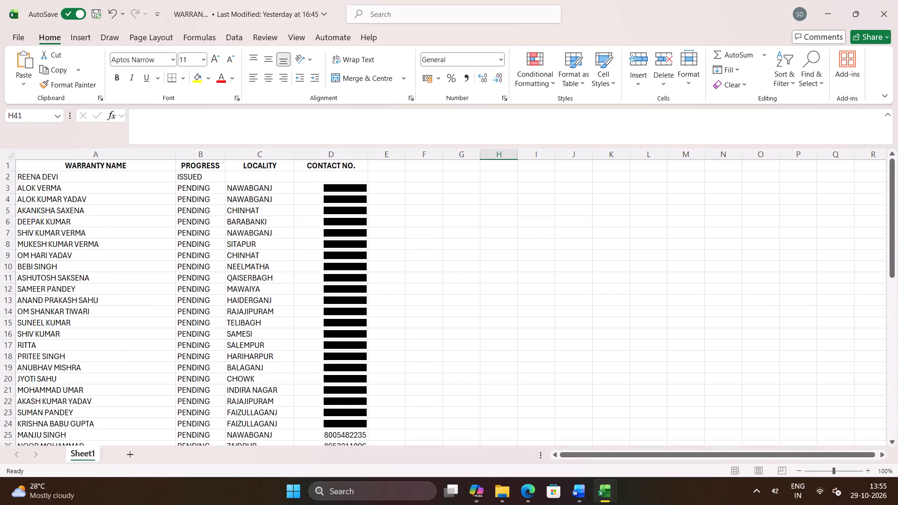
{"action": "left_click_drag", "start_coordinate": [27, 182], "coordinate": [60, 397]}
{"action": "left_click", "coordinate": [728, 250]}
Search the warranty sheet for RAJ.
{"action": "left_click", "coordinate": [817, 59]}
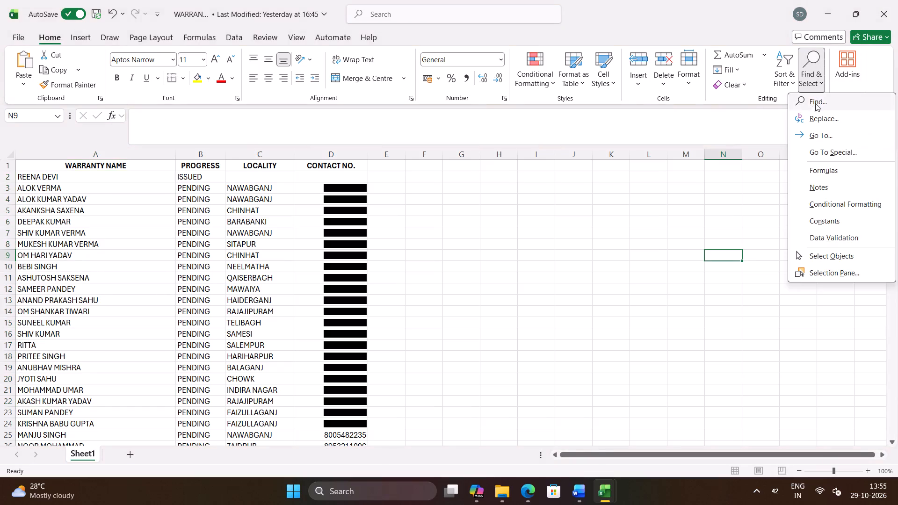
{"action": "left_click", "coordinate": [811, 105]}
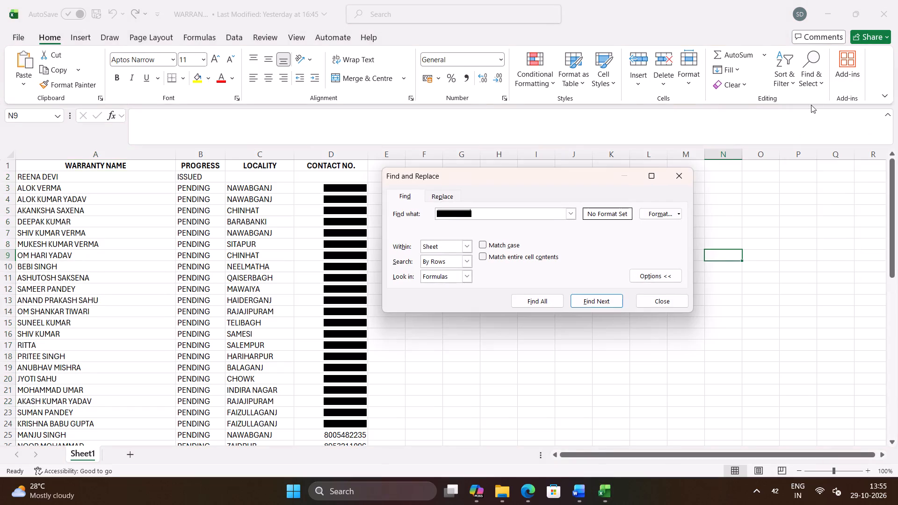
{"action": "type", "text": "RAJ"}
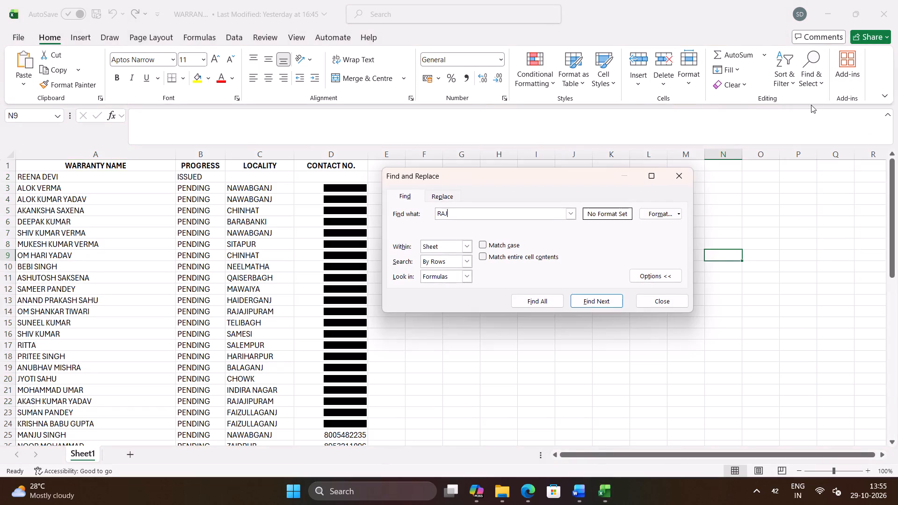
{"action": "key", "text": "Return"}
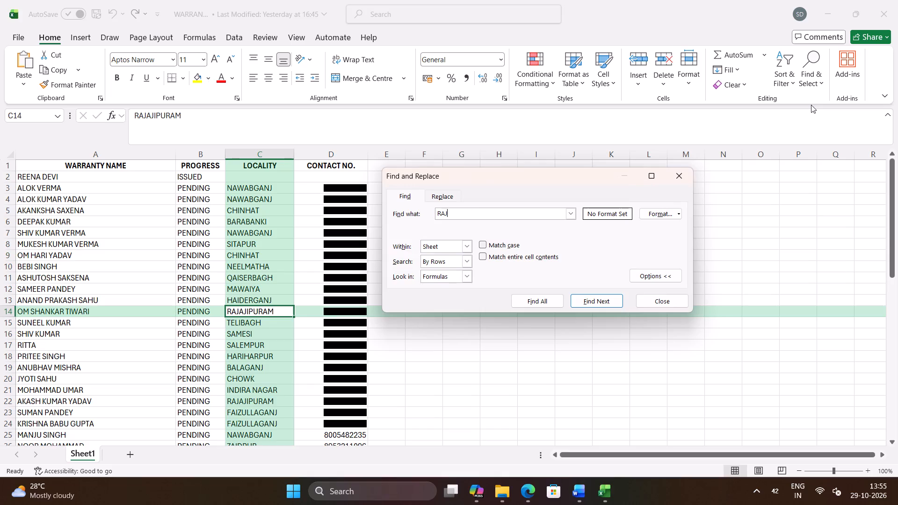
Extend the search term to RAJKUMAR and search the warranty sheet for every match.
{"action": "key", "text": "k"}
{"action": "type", "text": "UMAR"}
{"action": "key", "text": "Return"}
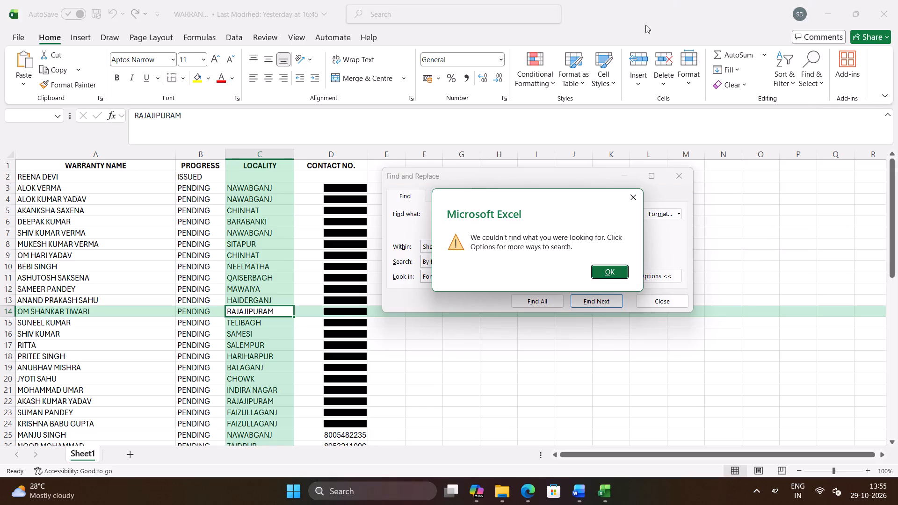
{"action": "left_click", "coordinate": [604, 267]}
{"action": "left_click", "coordinate": [533, 362]}
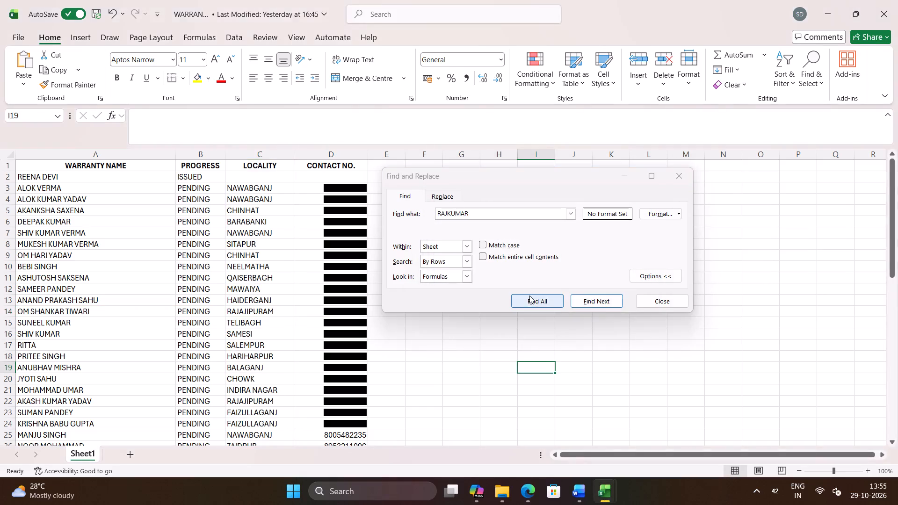
{"action": "left_click", "coordinate": [529, 296]}
{"action": "left_click", "coordinate": [598, 271]}
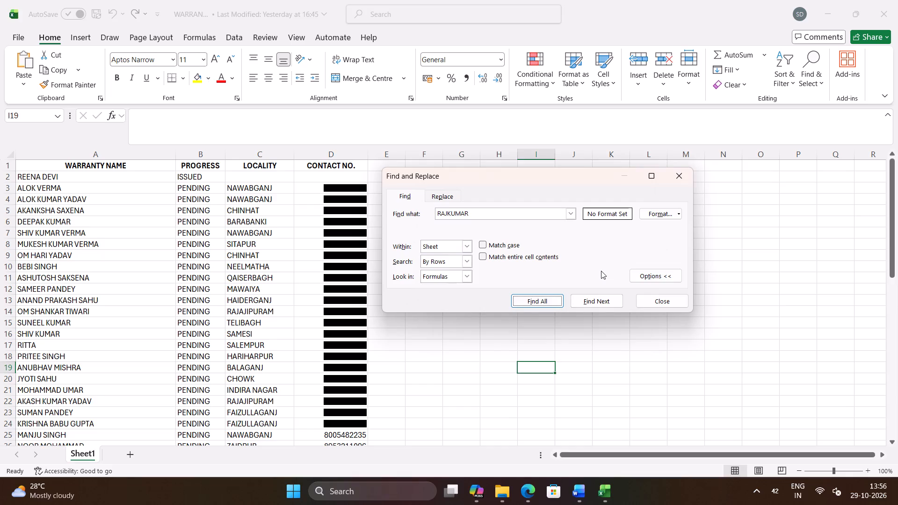
Search the warranty sheet for RAKESH instead.
{"action": "key", "text": "BackSpace"}
{"action": "key", "text": "BackSpace"}
{"action": "left_click", "coordinate": [474, 213]}
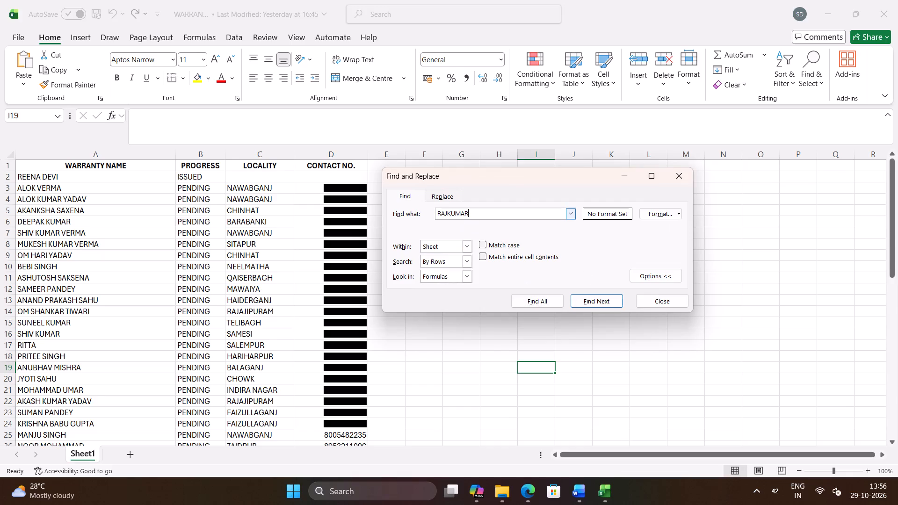
{"action": "key", "text": "BackSpace"}
{"action": "key", "text": "BackSpace"}
{"action": "key", "text": "BackSpace"}
{"action": "key", "text": "BackSpace"}
{"action": "key", "text": "BackSpace"}
{"action": "key", "text": "BackSpace"}
{"action": "key", "text": "BackSpace"}
{"action": "type", "text": "AKESH"}
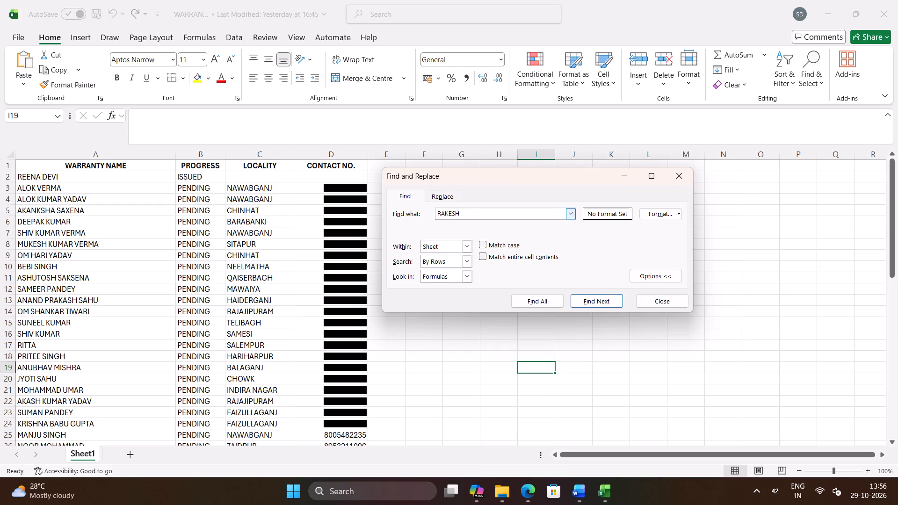
{"action": "key", "text": "Return"}
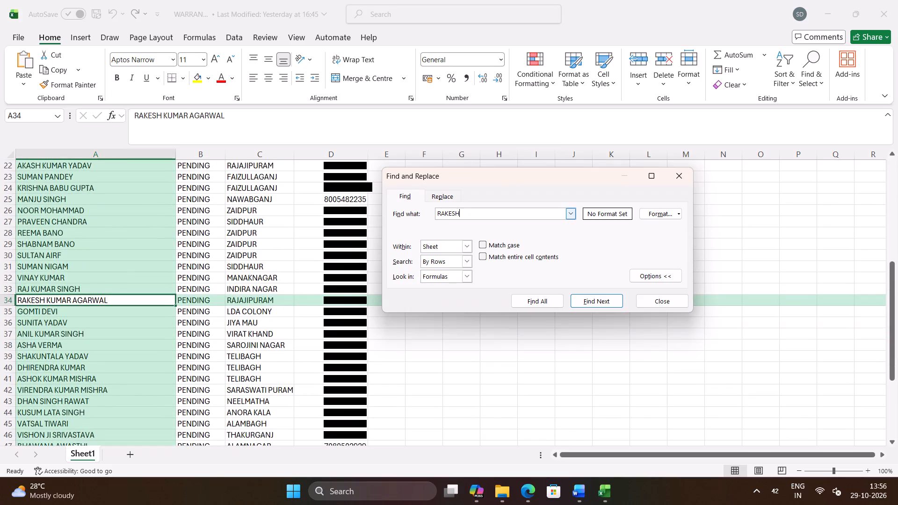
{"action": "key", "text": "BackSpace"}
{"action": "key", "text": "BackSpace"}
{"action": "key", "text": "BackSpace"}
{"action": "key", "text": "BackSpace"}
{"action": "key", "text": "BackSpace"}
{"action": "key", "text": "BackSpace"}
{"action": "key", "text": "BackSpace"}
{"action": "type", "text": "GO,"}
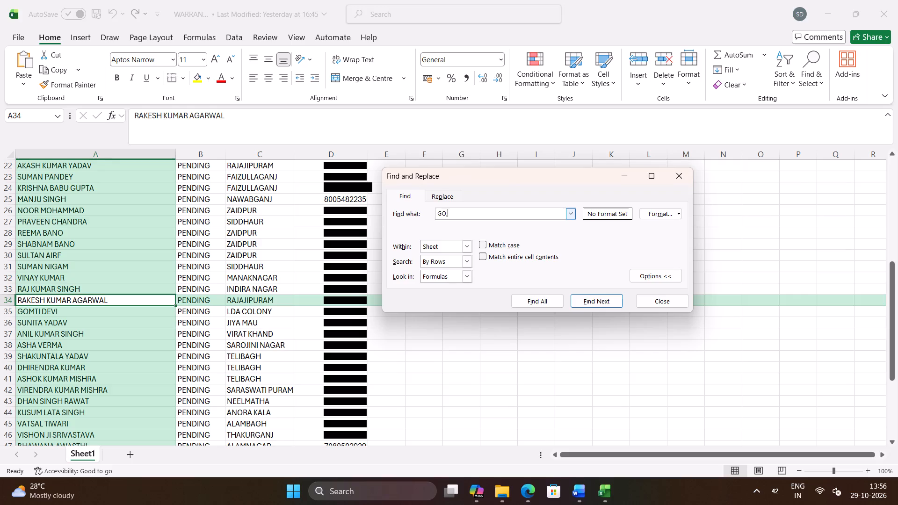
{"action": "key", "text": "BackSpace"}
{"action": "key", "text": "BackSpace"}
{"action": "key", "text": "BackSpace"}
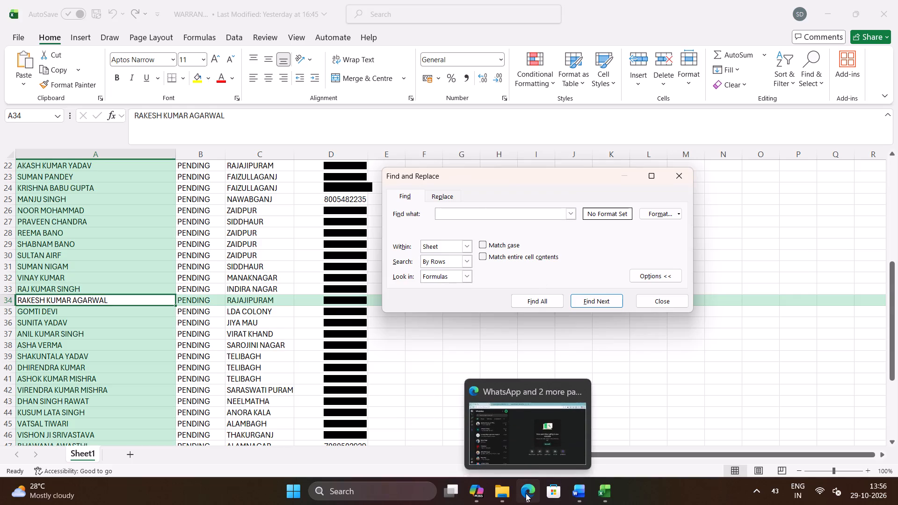
Switch to the LEADS workbook, open the recent SUPPLY workbook from there, and dismiss the Find and Replace dialog.
{"action": "left_click", "coordinate": [605, 495]}
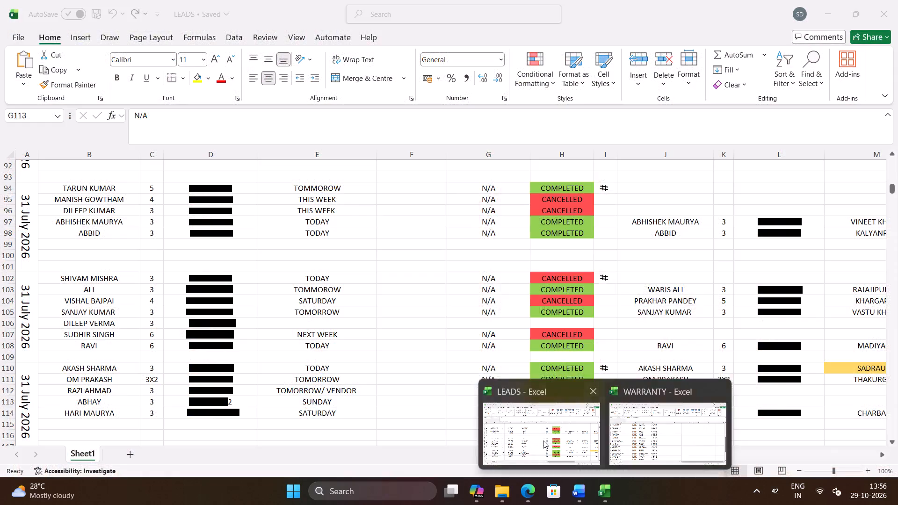
{"action": "left_click", "coordinate": [543, 440]}
{"action": "left_click", "coordinate": [9, 37]}
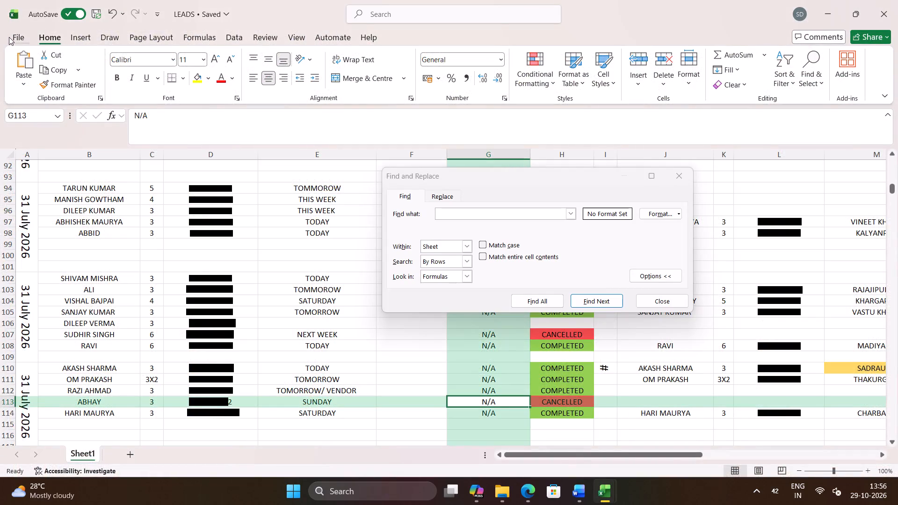
{"action": "left_click", "coordinate": [204, 314]}
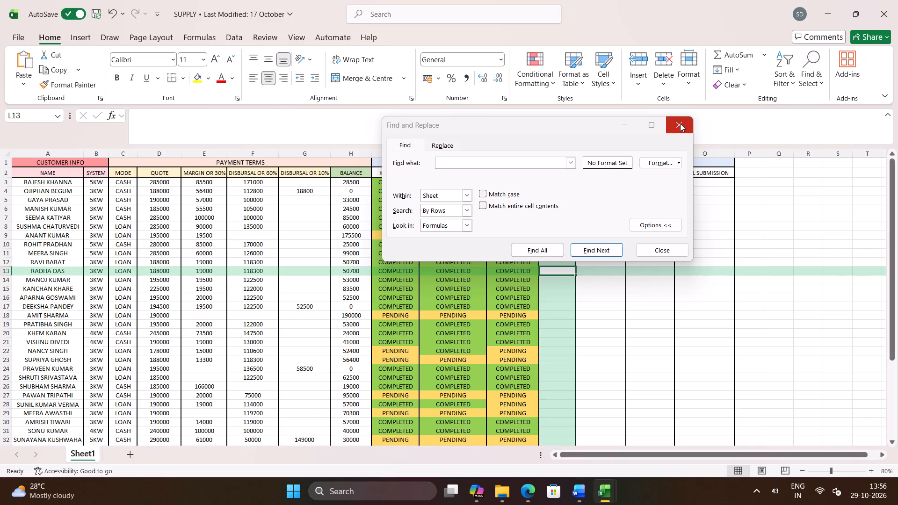
{"action": "left_click", "coordinate": [680, 123]}
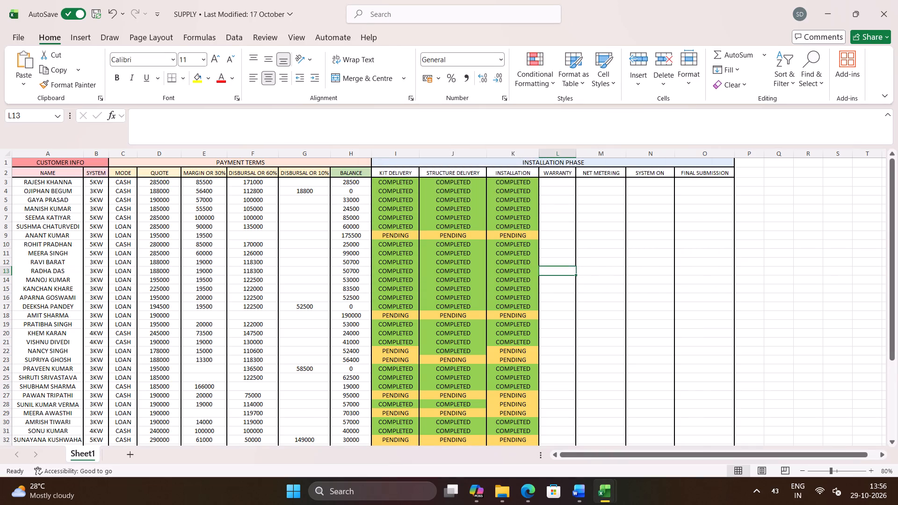
Examine the SUPPLY sheet's customer rows from first to last, covering payment terms, balances and installation phase statuses.
{"action": "scroll", "coordinate": [405, 272], "scroll_direction": "down", "scroll_amount": 1}
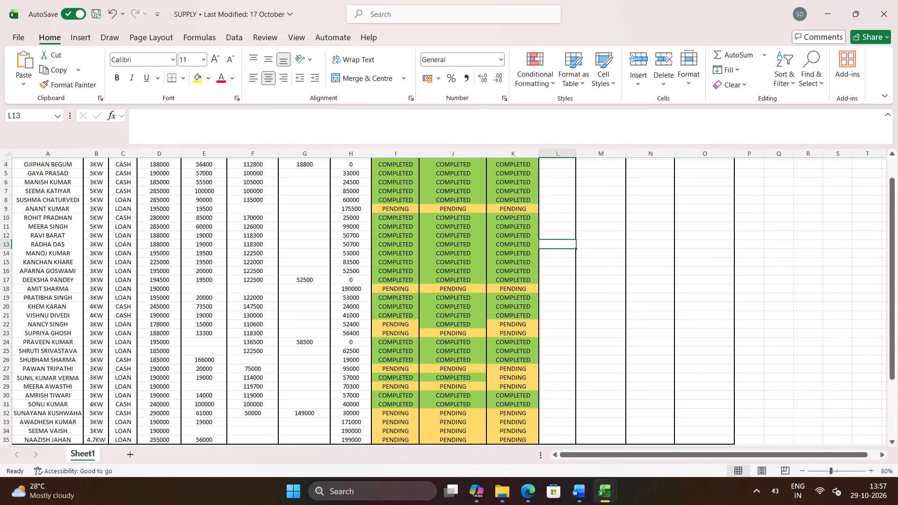
{"action": "scroll", "coordinate": [57, 246], "scroll_direction": "up", "scroll_amount": 1}
{"action": "scroll", "coordinate": [58, 246], "scroll_direction": "down", "scroll_amount": 4}
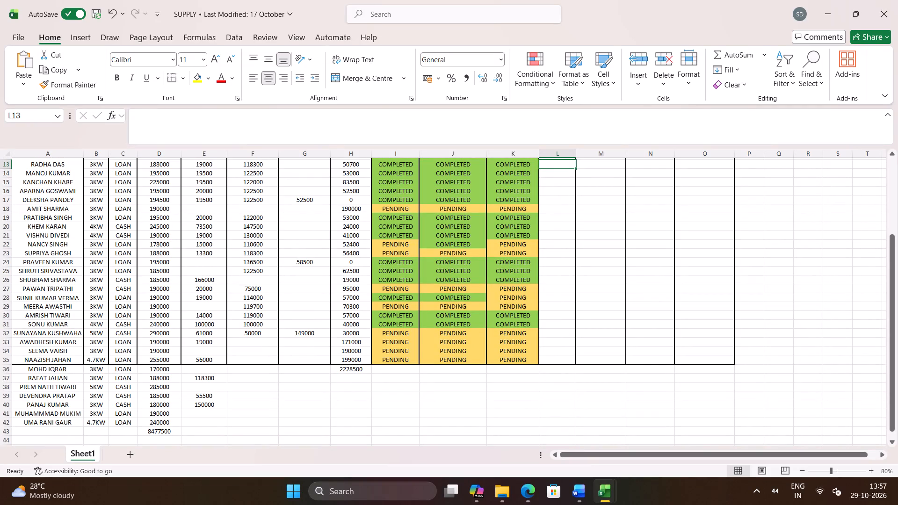
{"action": "scroll", "coordinate": [72, 245], "scroll_direction": "up", "scroll_amount": 3}
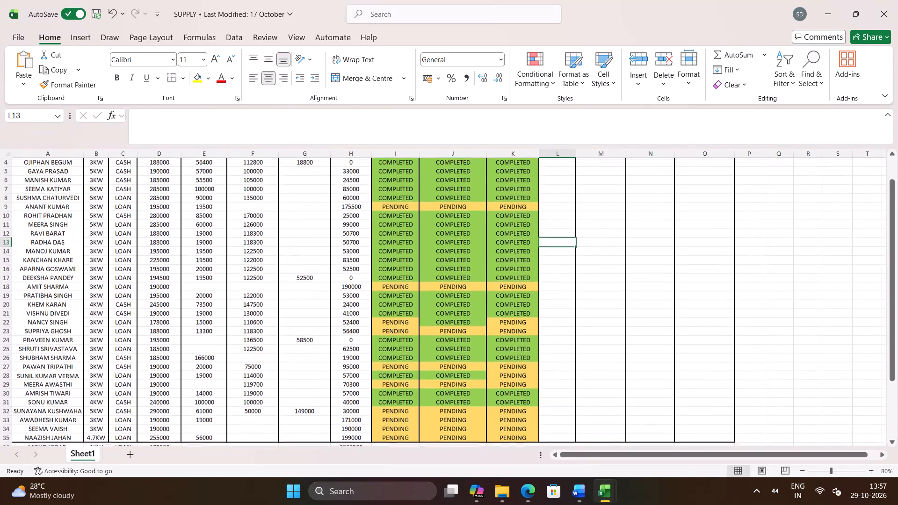
{"action": "scroll", "coordinate": [76, 243], "scroll_direction": "up", "scroll_amount": 1}
{"action": "scroll", "coordinate": [76, 243], "scroll_direction": "down", "scroll_amount": 2}
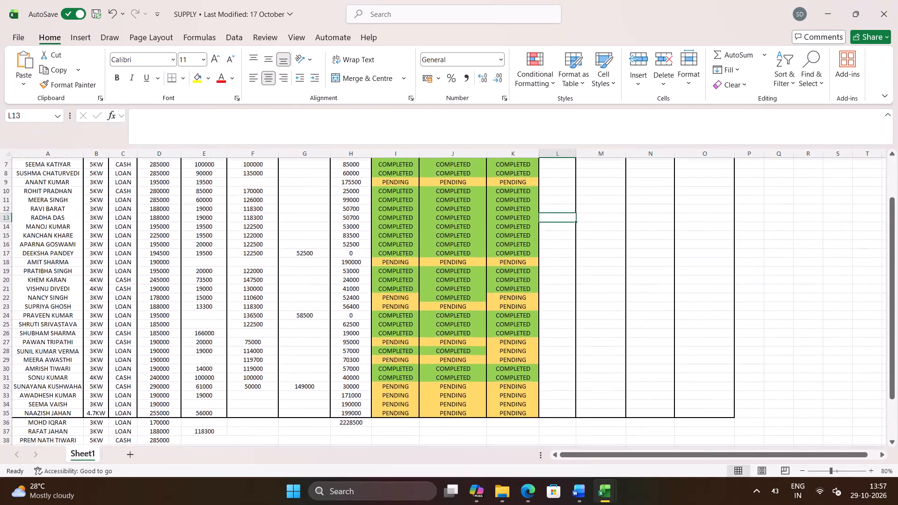
{"action": "scroll", "coordinate": [76, 243], "scroll_direction": "up", "scroll_amount": 3}
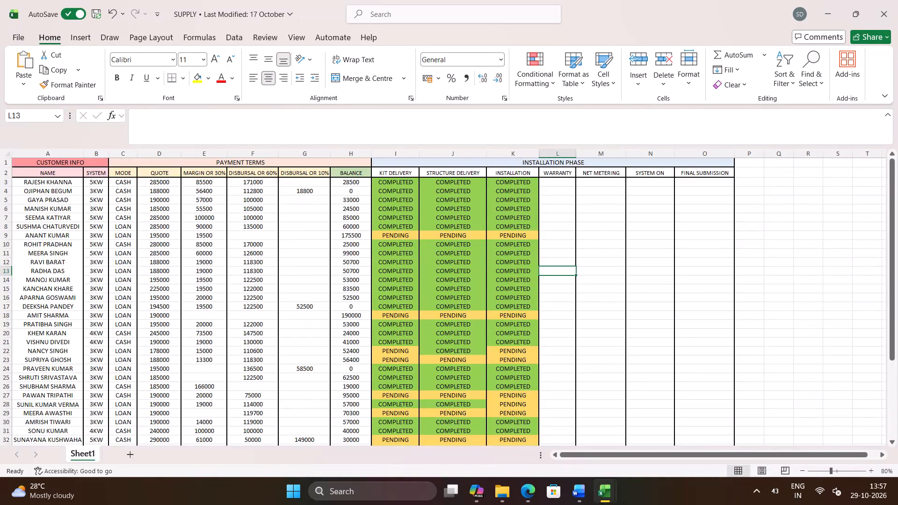
{"action": "scroll", "coordinate": [76, 243], "scroll_direction": "down", "scroll_amount": 4}
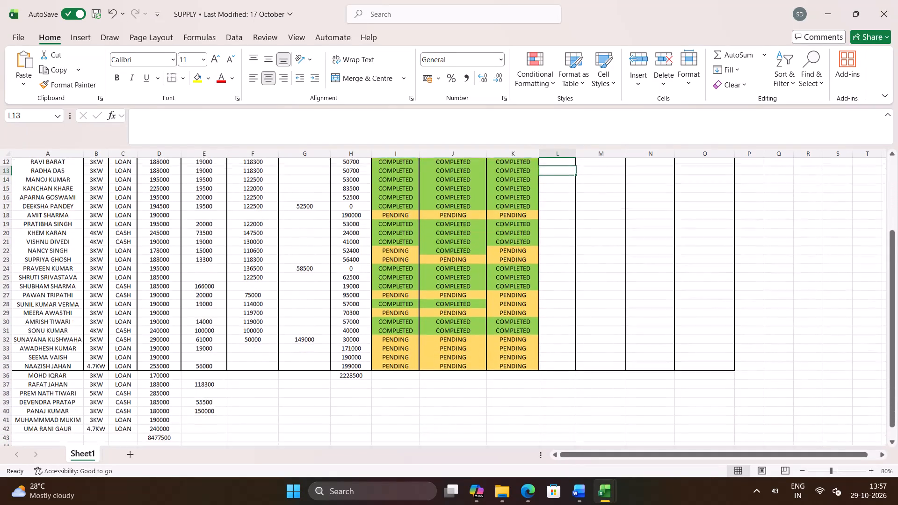
{"action": "scroll", "coordinate": [76, 243], "scroll_direction": "up", "scroll_amount": 4}
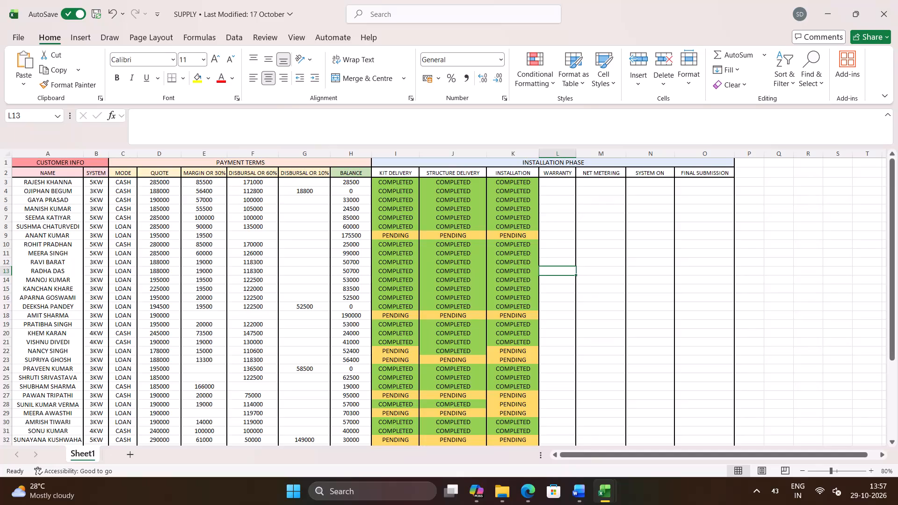
Inspect the system, mode, quote, margin, both disbursal entries and the balance formula for the customer in row 32.
{"action": "scroll", "coordinate": [71, 271], "scroll_direction": "down", "scroll_amount": 1}
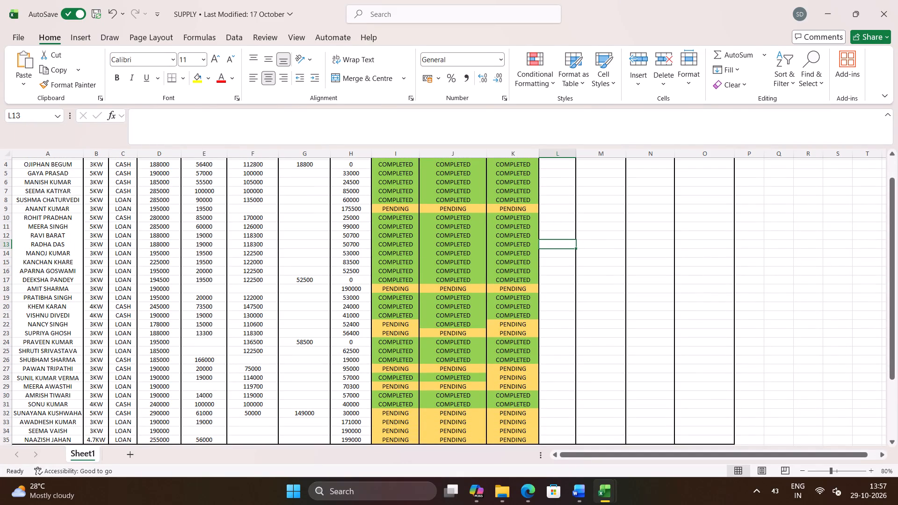
{"action": "left_click", "coordinate": [99, 414]}
{"action": "left_click", "coordinate": [133, 412]}
{"action": "left_click", "coordinate": [155, 412]}
{"action": "left_click", "coordinate": [198, 413]}
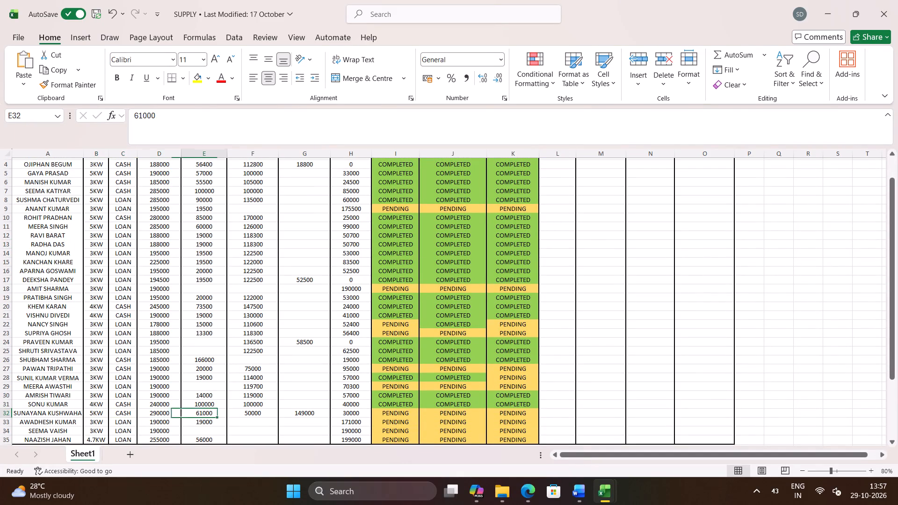
{"action": "left_click", "coordinate": [252, 416]}
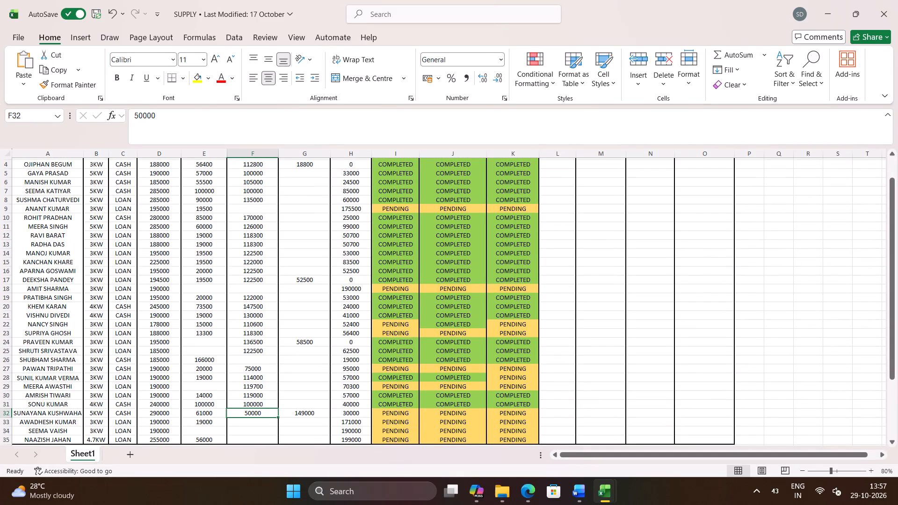
{"action": "left_click", "coordinate": [314, 415]}
{"action": "scroll", "coordinate": [311, 420], "scroll_direction": "up", "scroll_amount": 2}
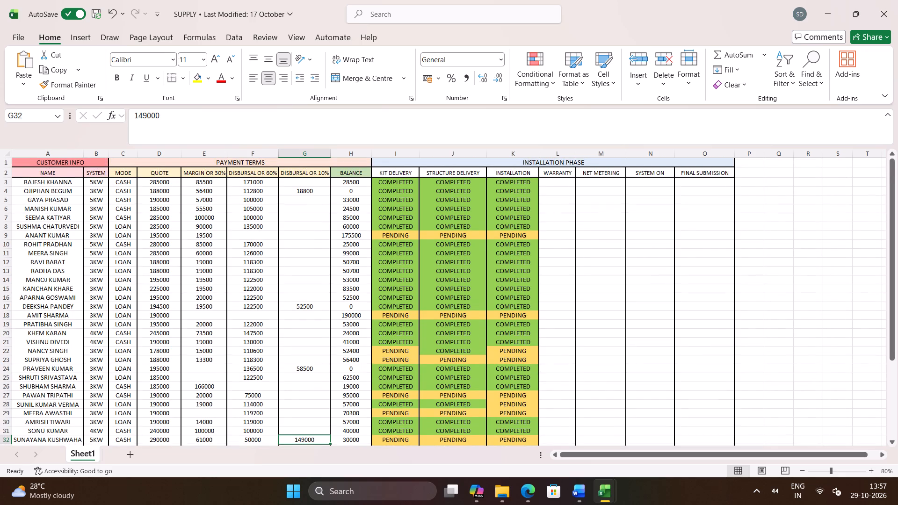
{"action": "left_click", "coordinate": [357, 440]}
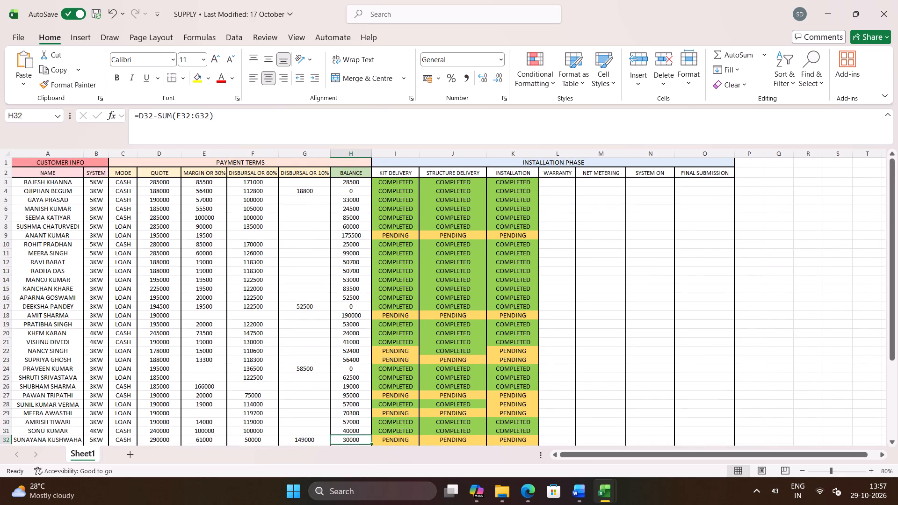
{"action": "scroll", "coordinate": [318, 422], "scroll_direction": "down", "scroll_amount": 1}
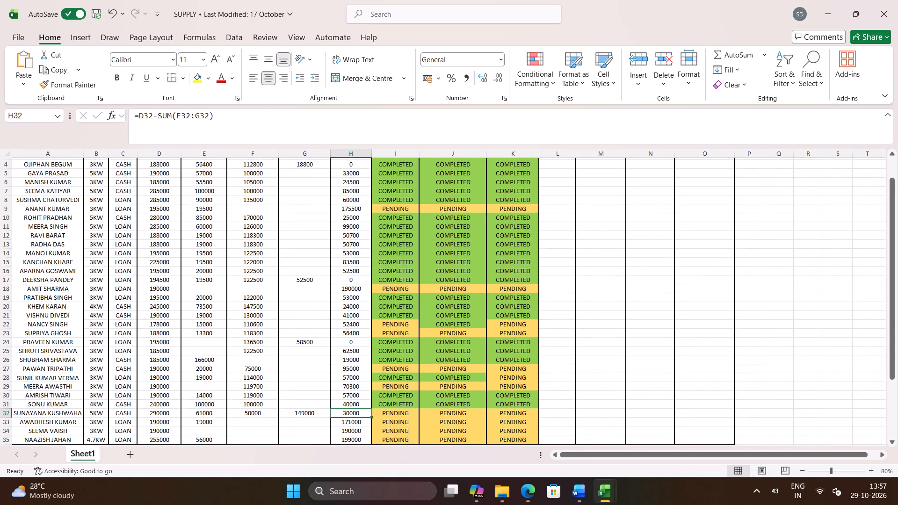
{"action": "left_click", "coordinate": [307, 414]}
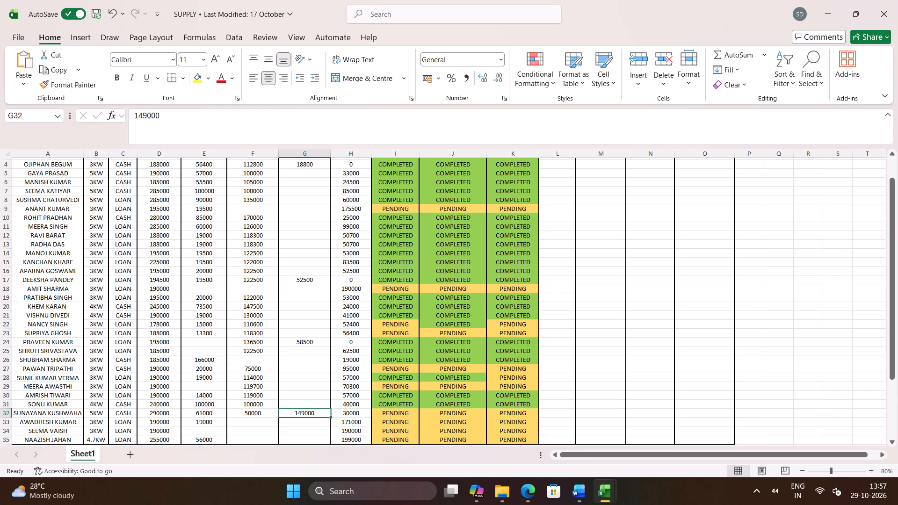
Recheck the row 32 customer's system size, payment mode, quote, margin and both disbursal entries against the column headings.
{"action": "left_click", "coordinate": [249, 411]}
{"action": "left_click", "coordinate": [210, 415]}
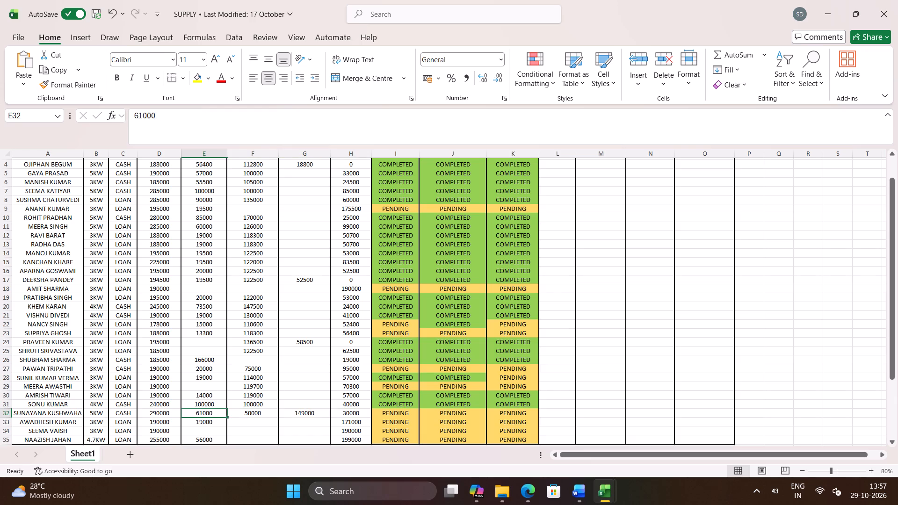
{"action": "left_click", "coordinate": [159, 411]}
{"action": "left_click", "coordinate": [118, 415]}
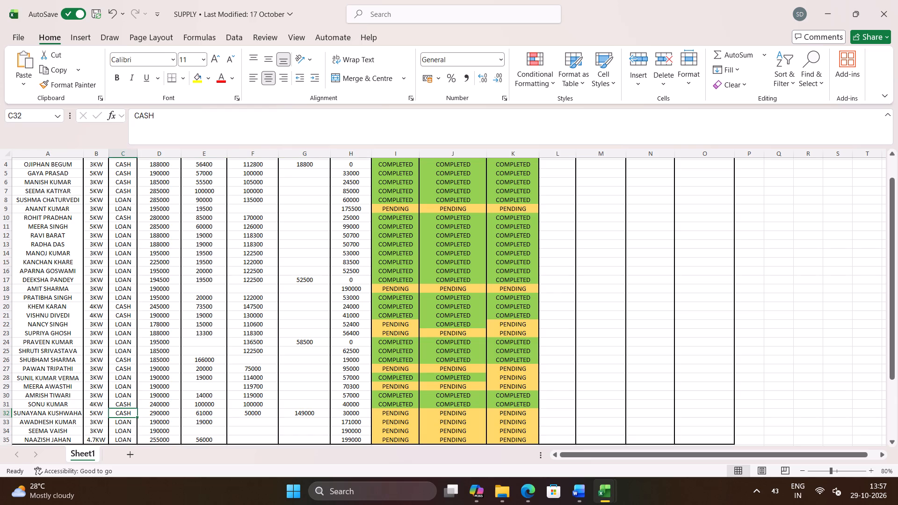
{"action": "left_click", "coordinate": [99, 415]}
{"action": "left_click", "coordinate": [118, 412]}
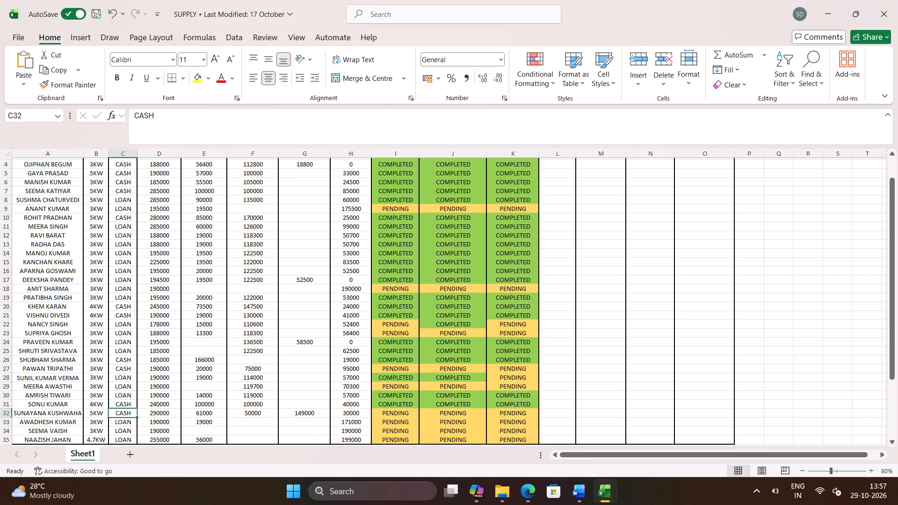
{"action": "left_click", "coordinate": [158, 414]}
{"action": "left_click", "coordinate": [213, 412]}
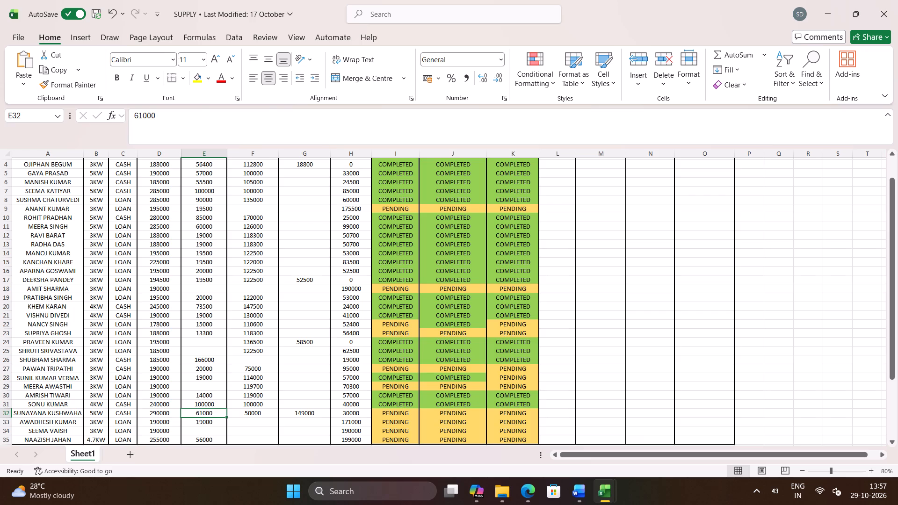
{"action": "left_click", "coordinate": [253, 414]}
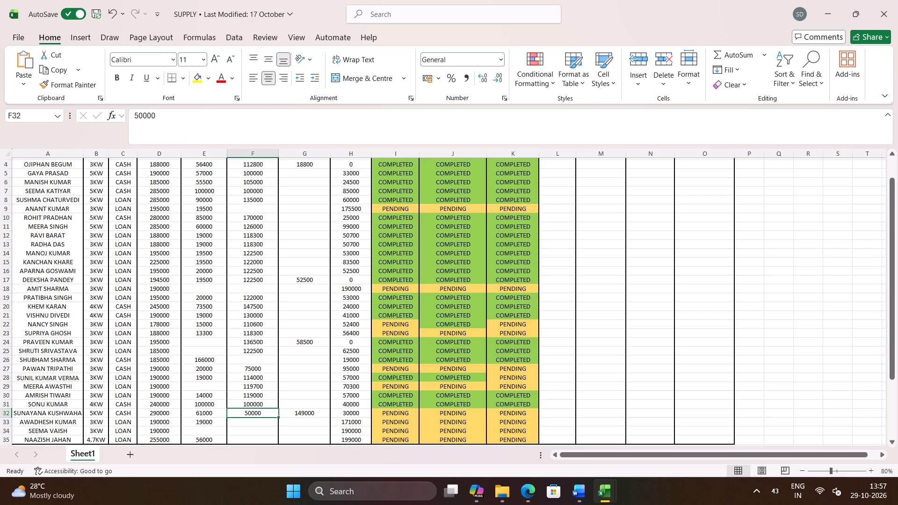
{"action": "left_click", "coordinate": [219, 411]}
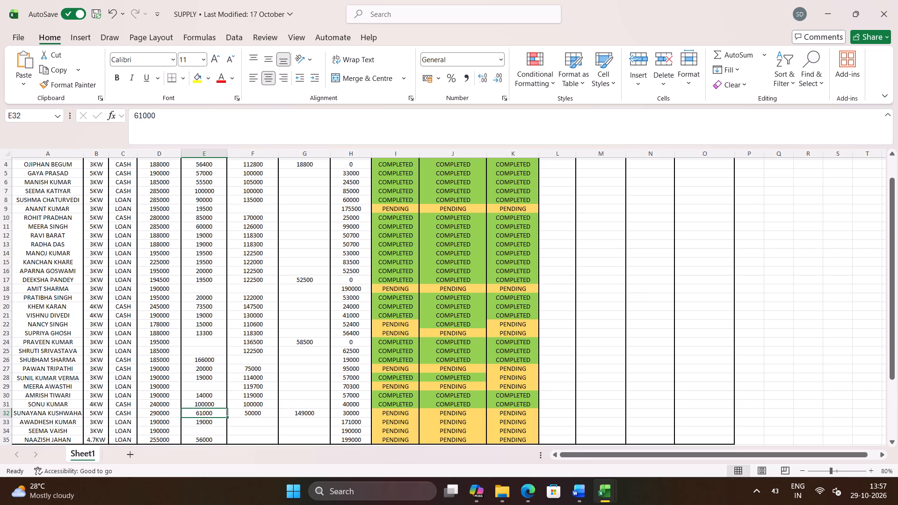
{"action": "left_click", "coordinate": [253, 415]}
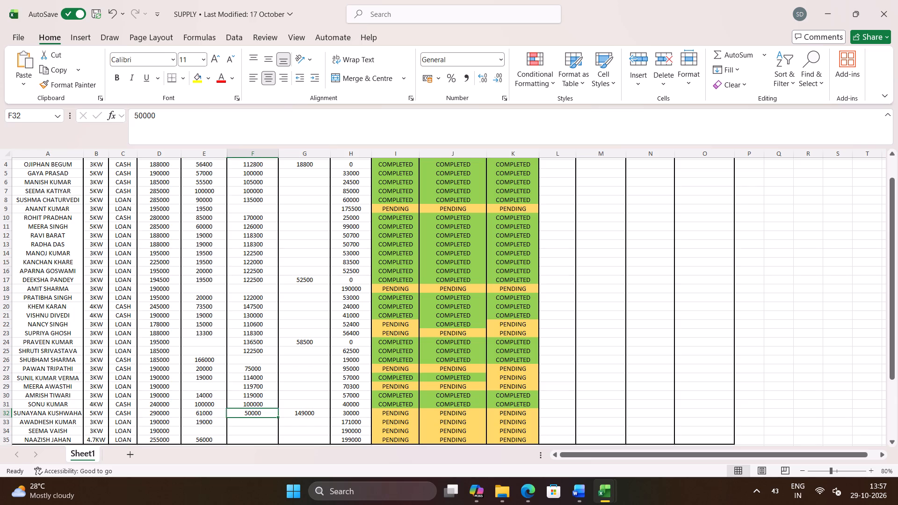
{"action": "left_click", "coordinate": [314, 414]}
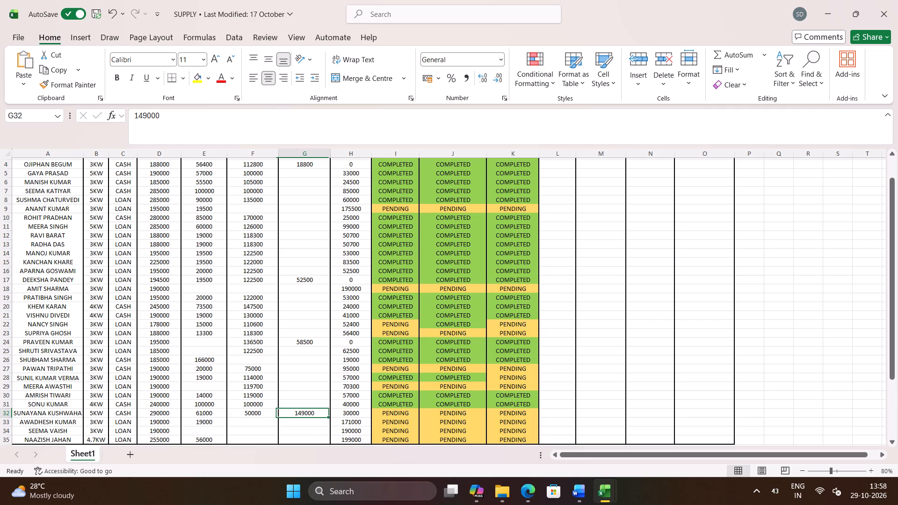
{"action": "scroll", "coordinate": [341, 395], "scroll_direction": "up", "scroll_amount": 3}
{"action": "scroll", "coordinate": [343, 393], "scroll_direction": "down", "scroll_amount": 2}
{"action": "scroll", "coordinate": [343, 393], "scroll_direction": "up", "scroll_amount": 5}
{"action": "scroll", "coordinate": [343, 393], "scroll_direction": "down", "scroll_amount": 1}
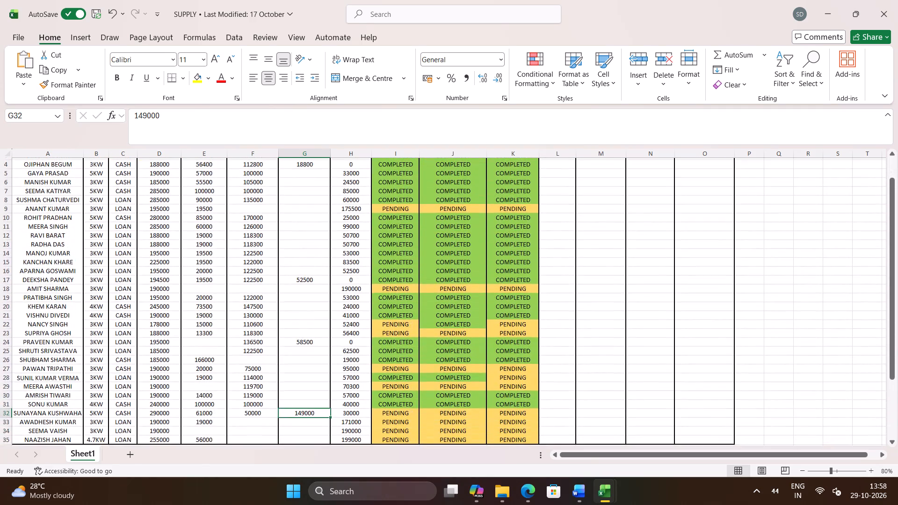
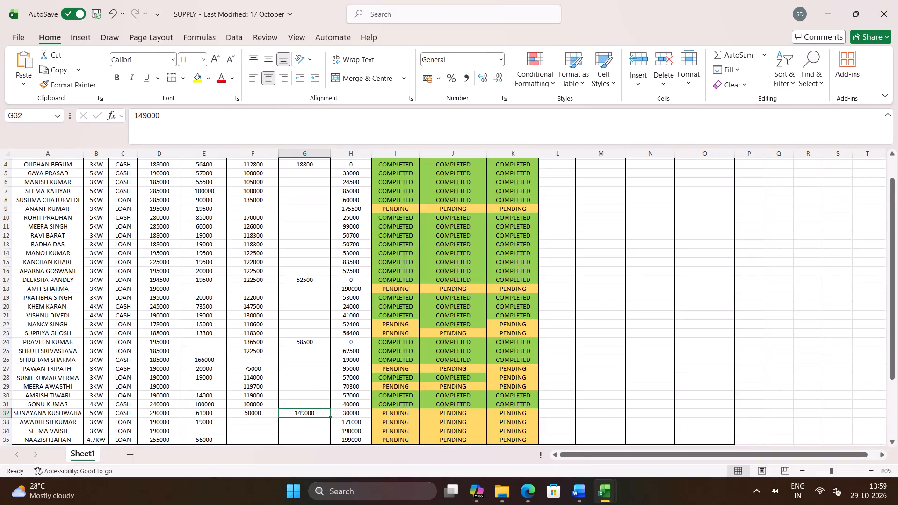
Review the row 32 customer's balance formula and full record, from the name through the kit delivery, structure delivery and installation statuses.
{"action": "scroll", "coordinate": [672, 220], "scroll_direction": "down", "scroll_amount": 1}
{"action": "left_click", "coordinate": [355, 388]}
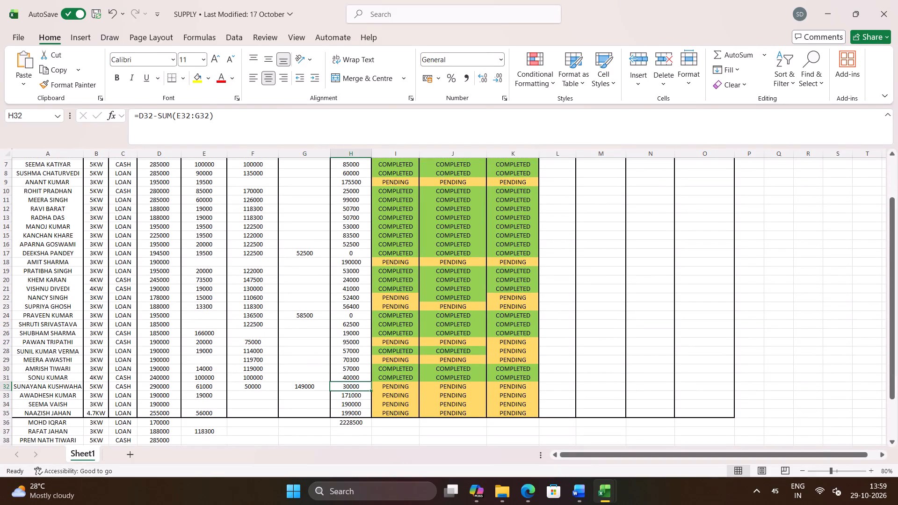
{"action": "left_click_drag", "start_coordinate": [340, 386], "coordinate": [51, 387]}
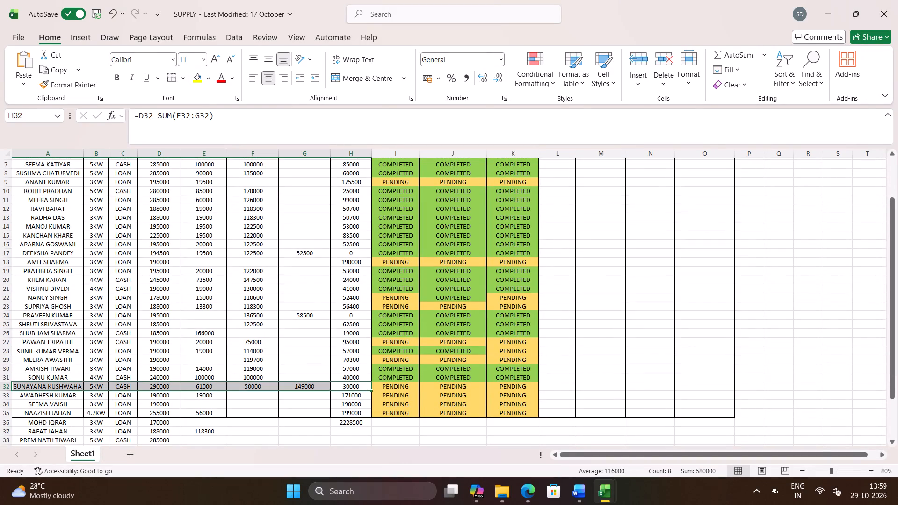
{"action": "left_click_drag", "start_coordinate": [47, 387], "coordinate": [506, 393]}
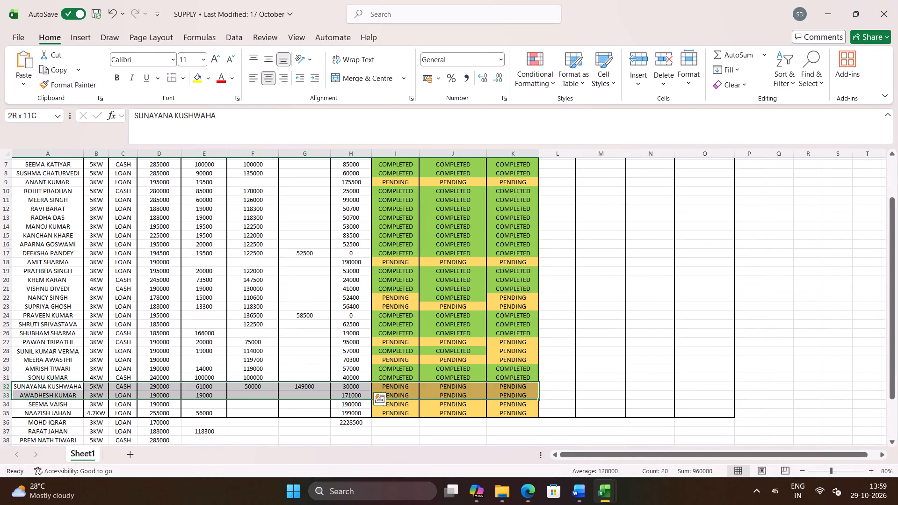
{"action": "left_click_drag", "start_coordinate": [506, 393], "coordinate": [512, 389]}
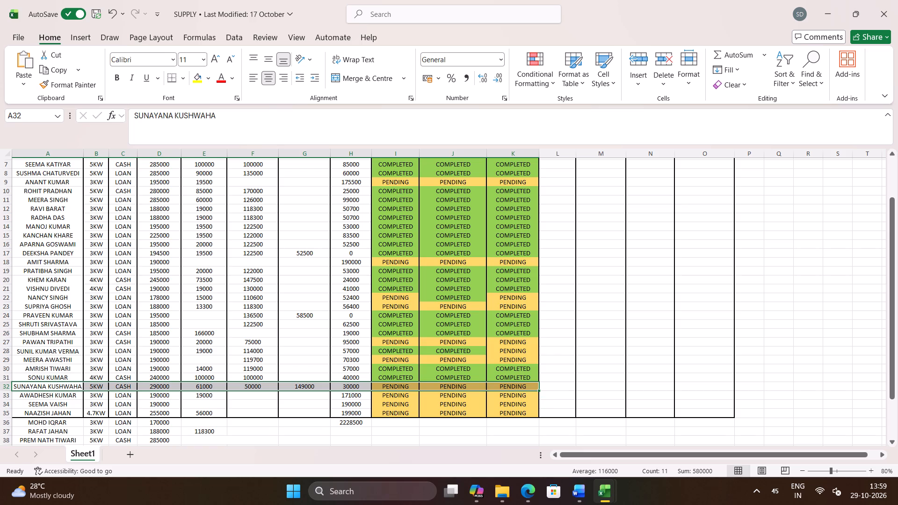
{"action": "scroll", "coordinate": [342, 324], "scroll_direction": "up", "scroll_amount": 3}
{"action": "right_click", "coordinate": [329, 323]}
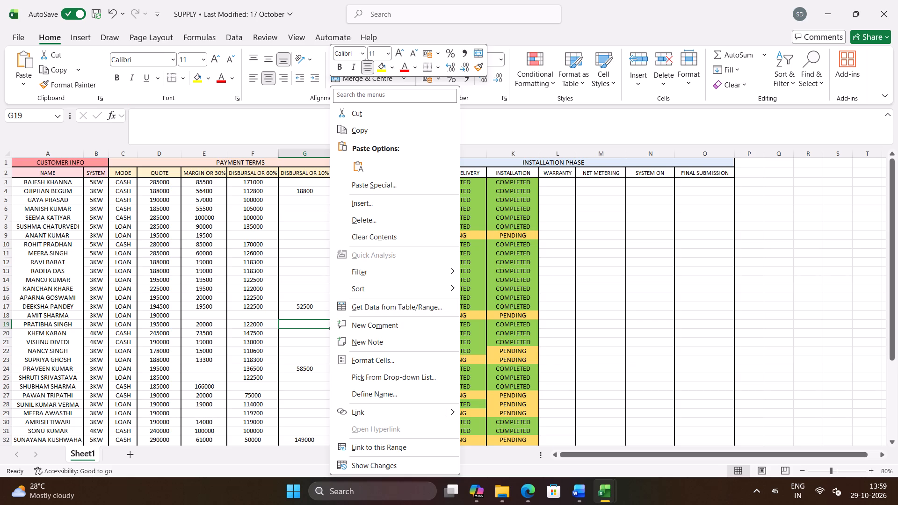
{"action": "left_click", "coordinate": [308, 321]}
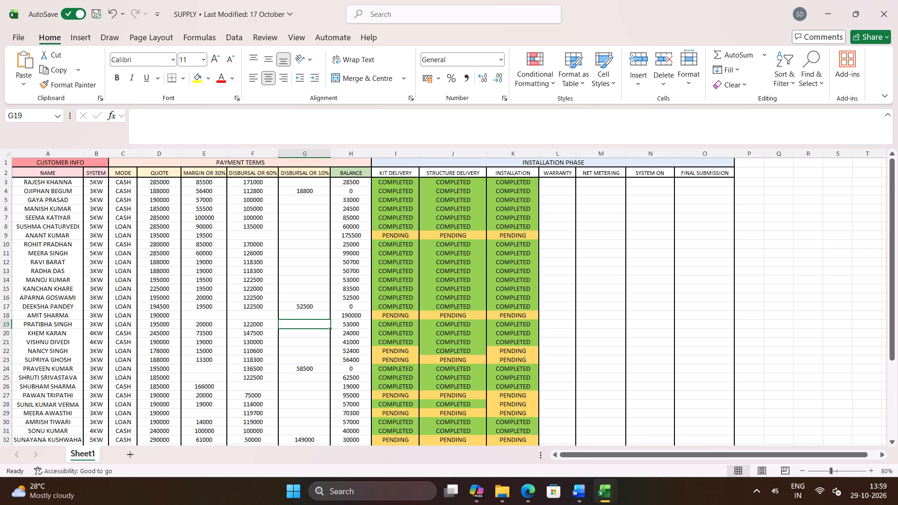
Set the margin or 30% payment of the row 11 loan customer to 105000.
{"action": "left_click", "coordinate": [215, 254]}
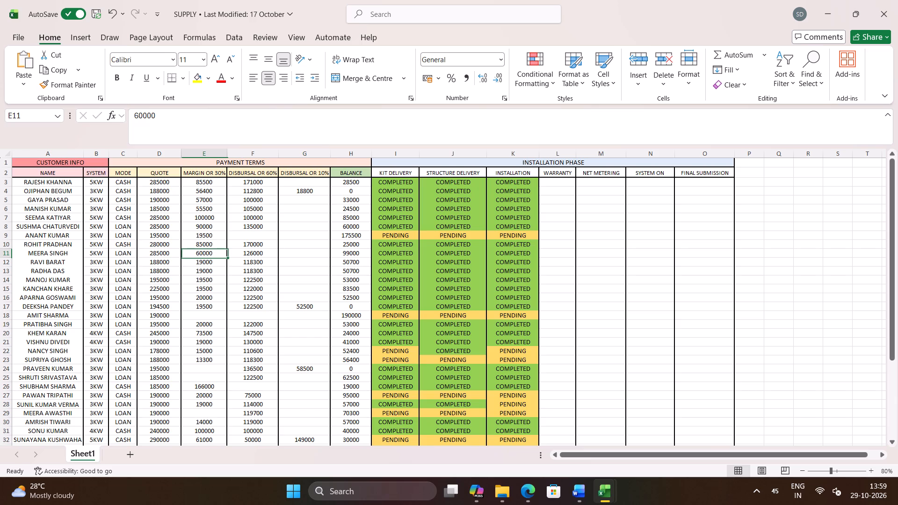
{"action": "left_click", "coordinate": [121, 253]}
{"action": "left_click", "coordinate": [155, 252]}
{"action": "left_click", "coordinate": [212, 255]}
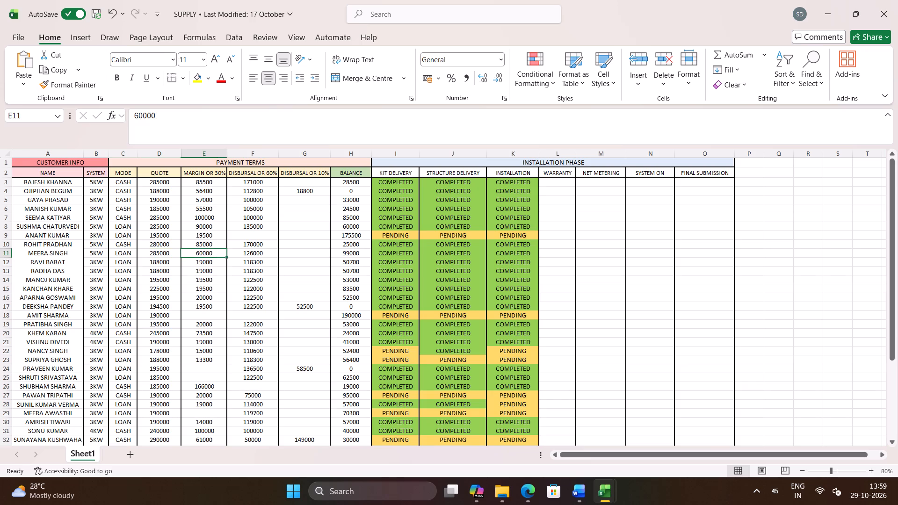
{"action": "left_click", "coordinate": [216, 252]}
{"action": "key", "text": "BackSpace"}
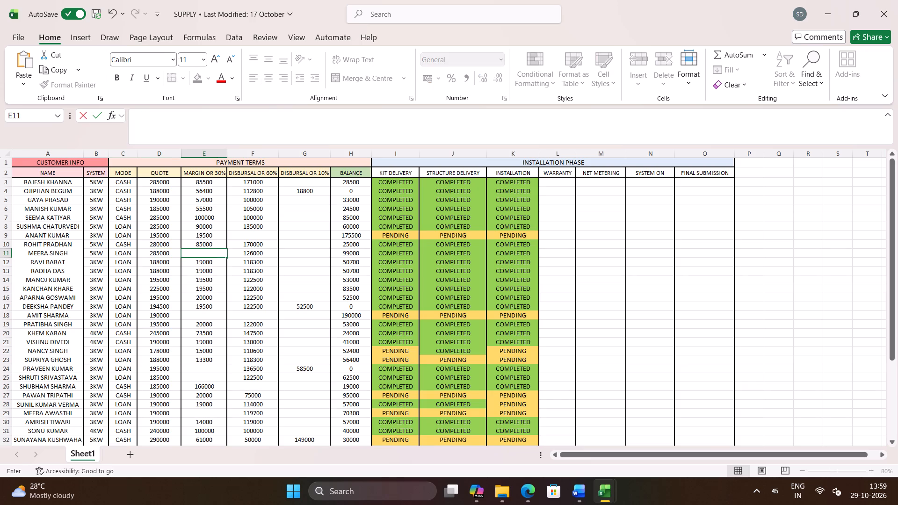
{"action": "key", "text": "1"}
{"action": "type", "text": "05"}
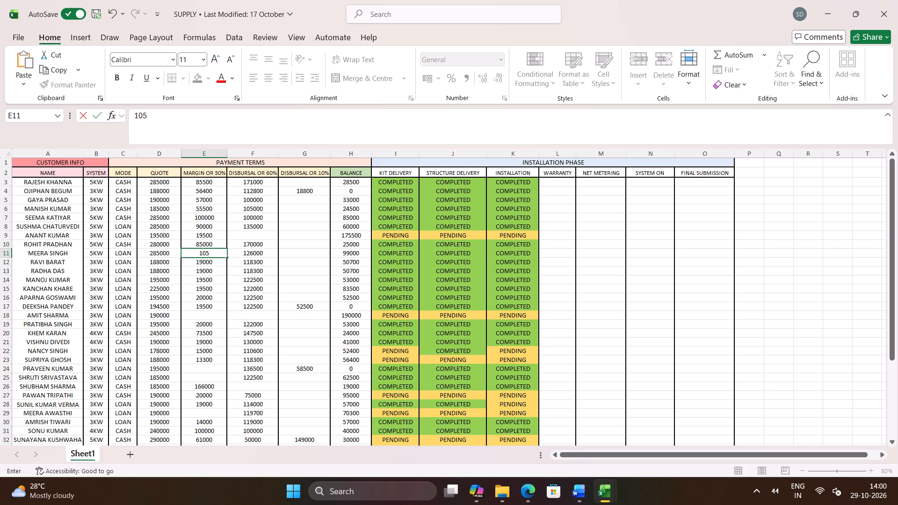
{"action": "type", "text": "000"}
{"action": "key", "text": "Right"}
Enter 54000 as the disbursal or 10% payment for the customer in row 11.
{"action": "key", "text": "Right"}
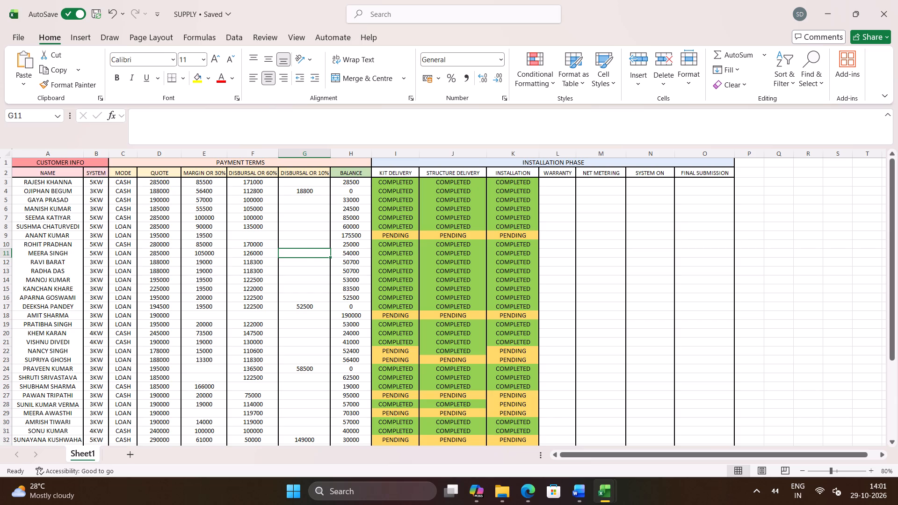
{"action": "type", "text": "54"}
{"action": "type", "text": "000"}
{"action": "key", "text": "Return"}
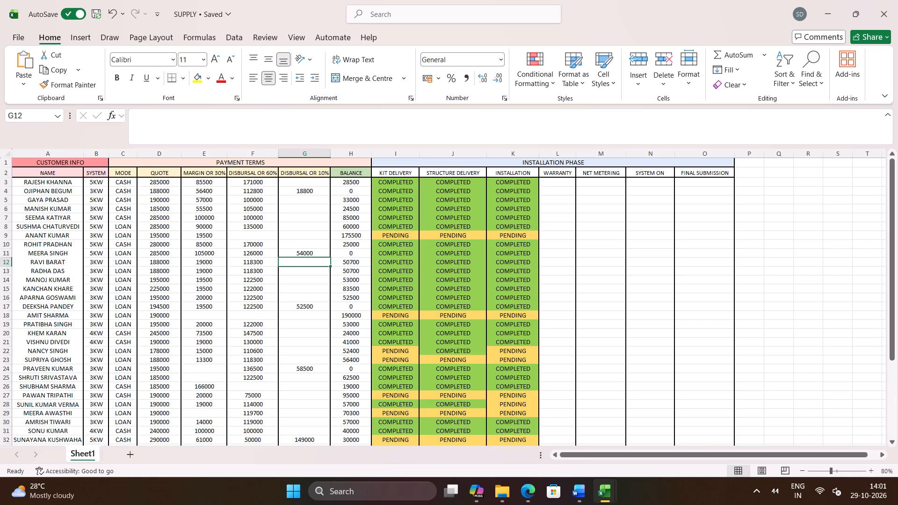
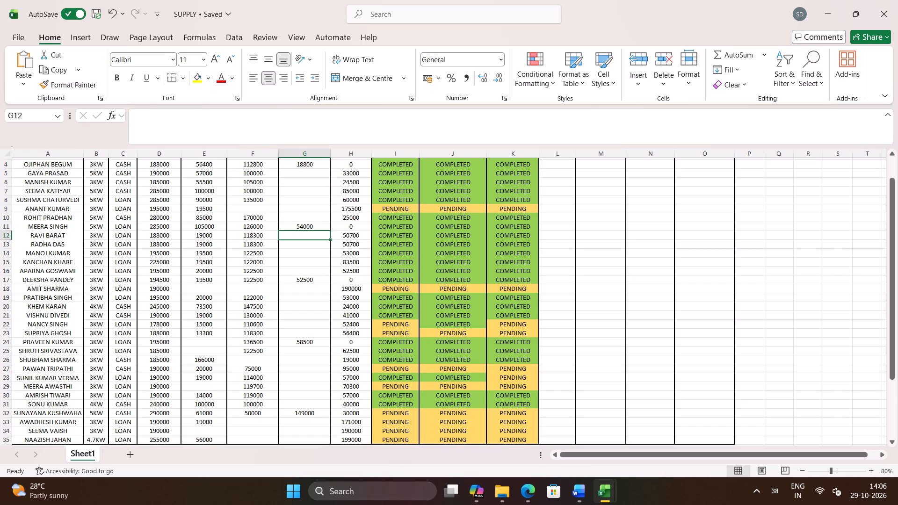
Examine the row 13 loan customer's amounts from column D through column G, and view the rows at the end of the customer list.
{"action": "key", "text": "Down"}
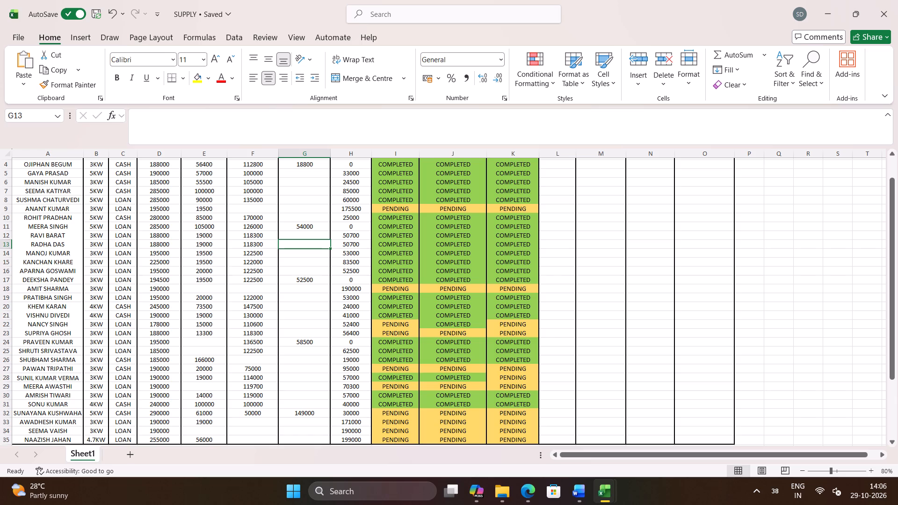
{"action": "left_click", "coordinate": [244, 245]}
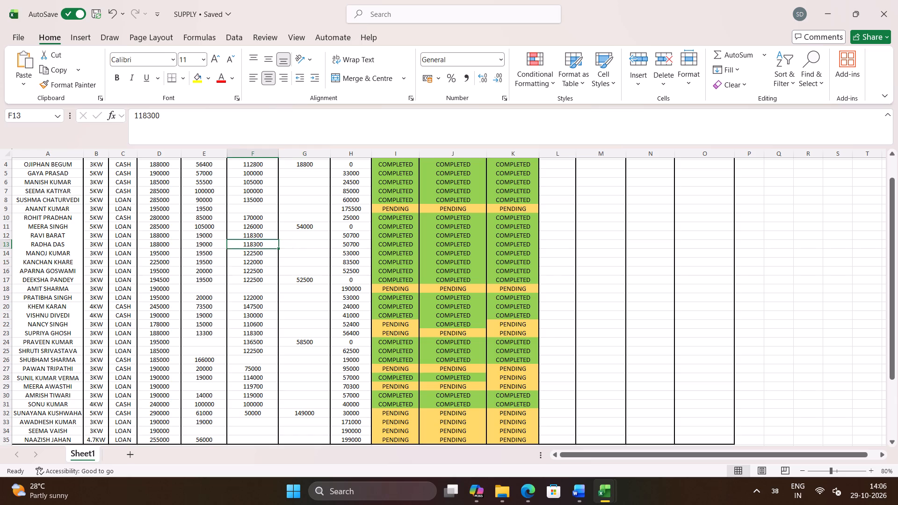
{"action": "left_click", "coordinate": [213, 244]}
{"action": "left_click", "coordinate": [158, 245]}
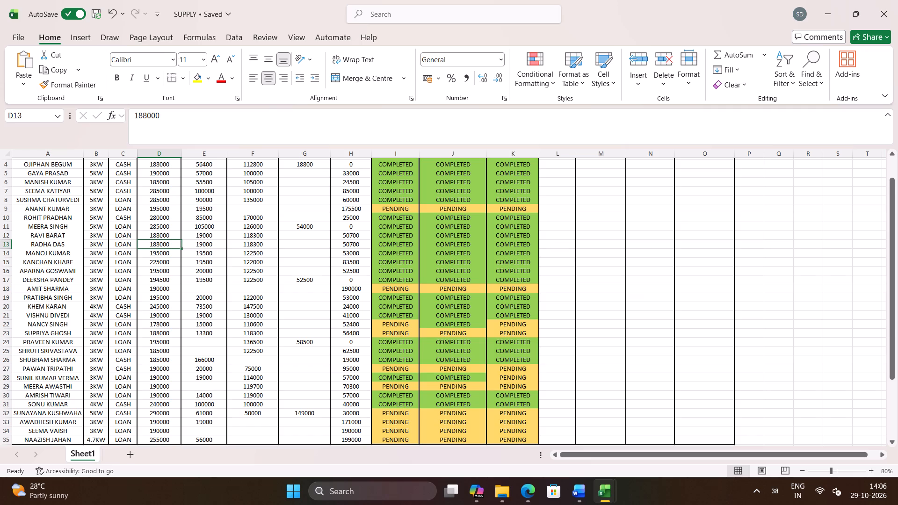
{"action": "left_click", "coordinate": [217, 245]}
{"action": "left_click", "coordinate": [245, 242]}
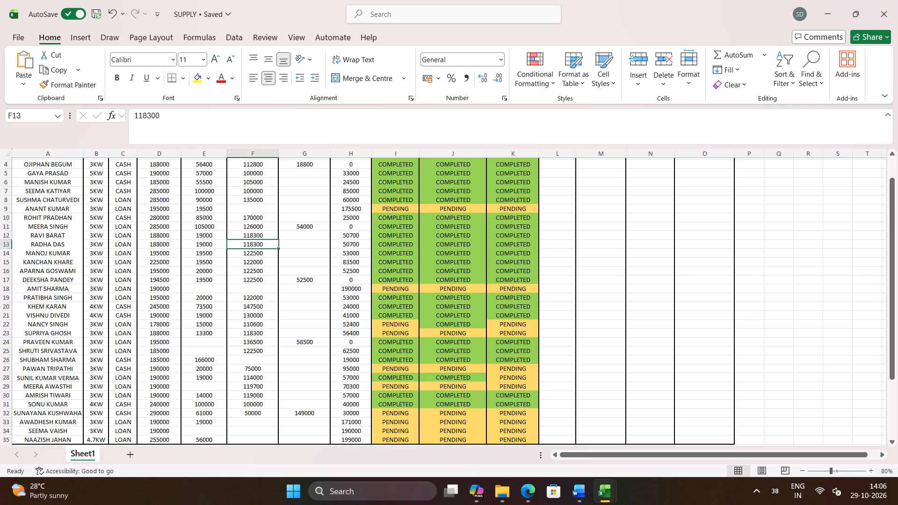
{"action": "left_click", "coordinate": [306, 246]}
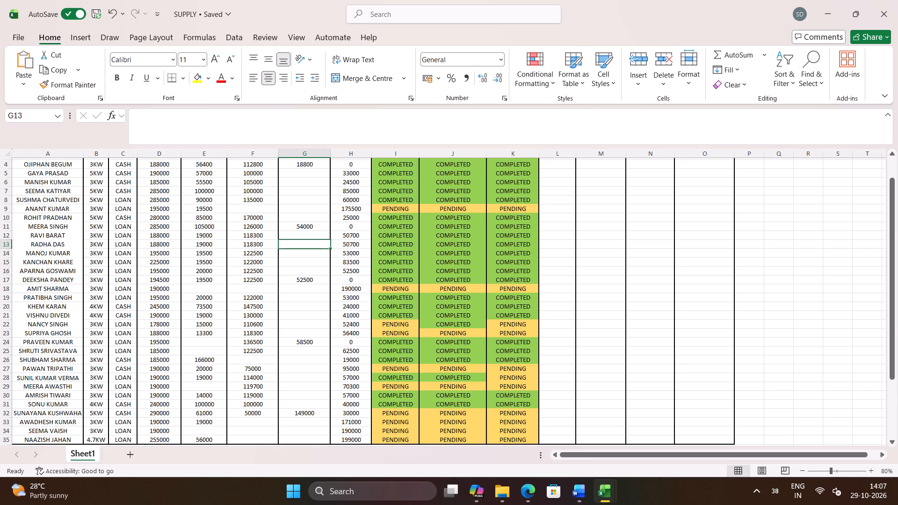
{"action": "scroll", "coordinate": [73, 0], "scroll_direction": "down", "scroll_amount": 5}
{"action": "scroll", "coordinate": [492, 295], "scroll_direction": "down", "scroll_amount": 3}
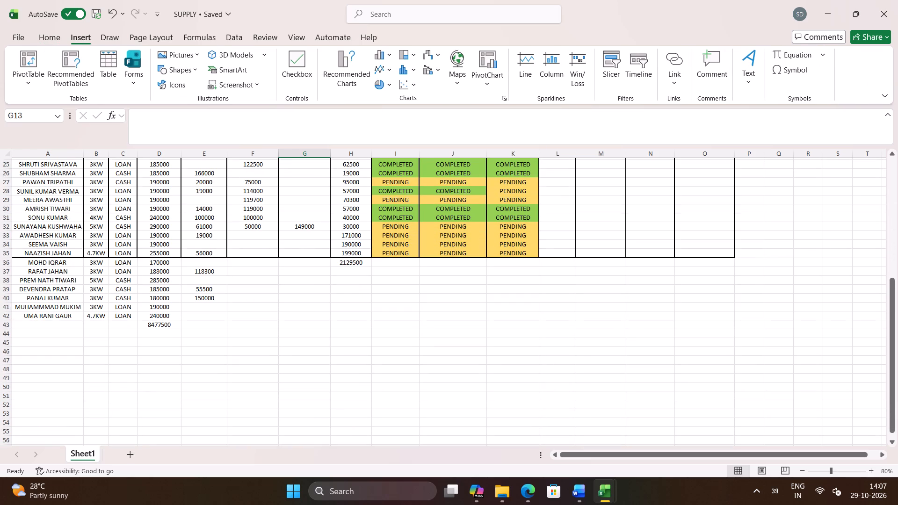
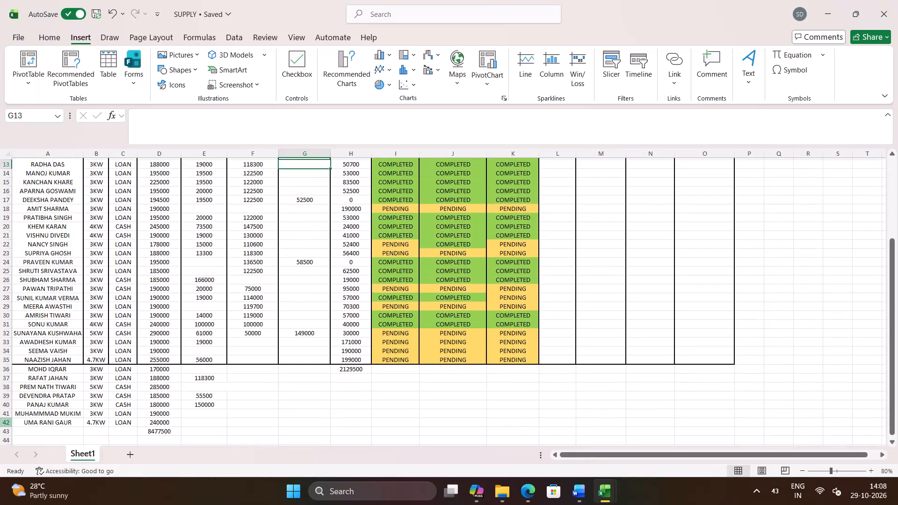
Enter 50700 as the row 13 loan customer's final disbursal in column G.
{"action": "scroll", "coordinate": [0, 307], "scroll_direction": "up", "scroll_amount": 1}
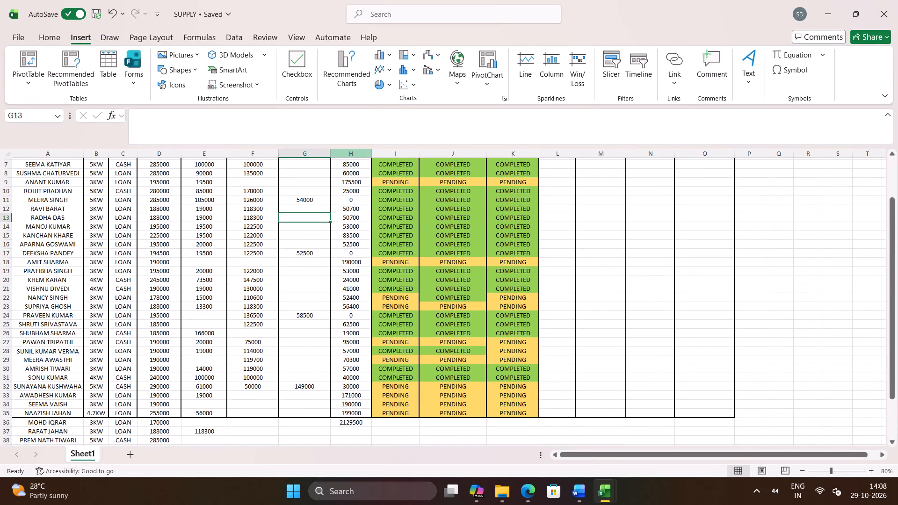
{"action": "key", "text": "5"}
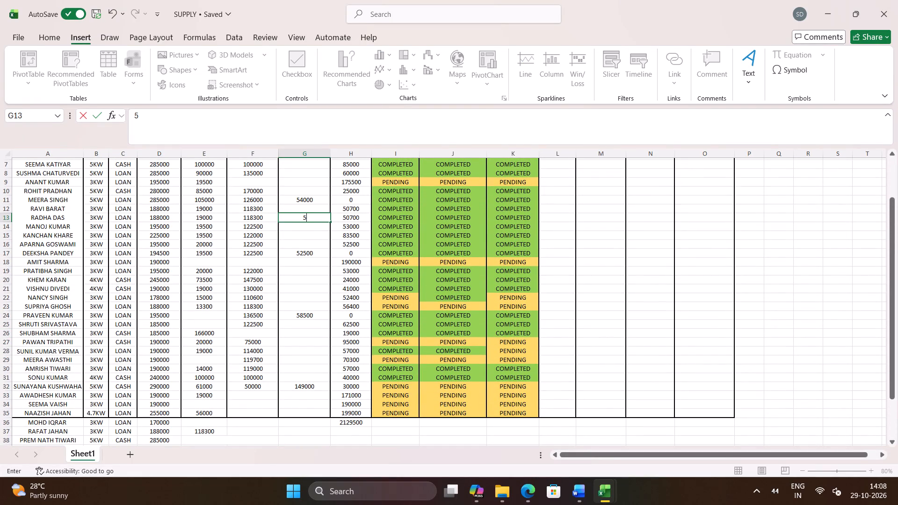
{"action": "key", "text": "0"}
{"action": "key", "text": "7"}
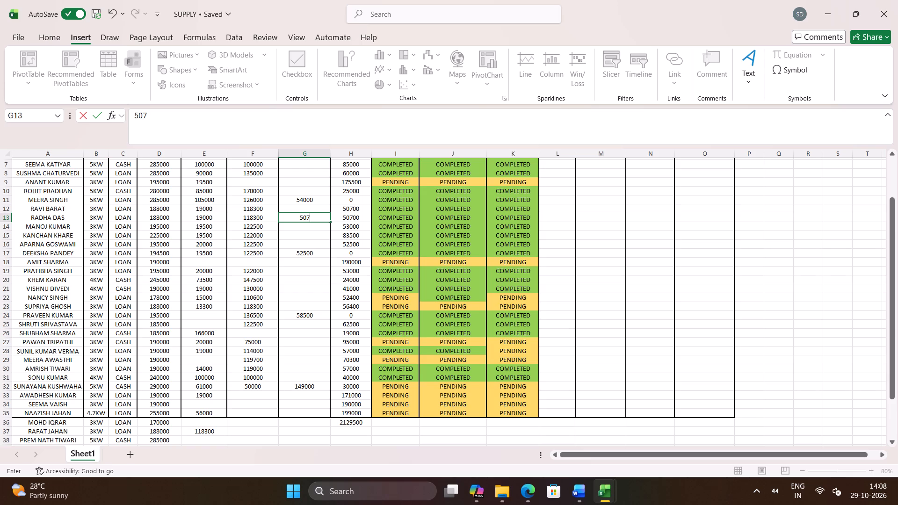
{"action": "type", "text": "00"}
{"action": "key", "text": "Return"}
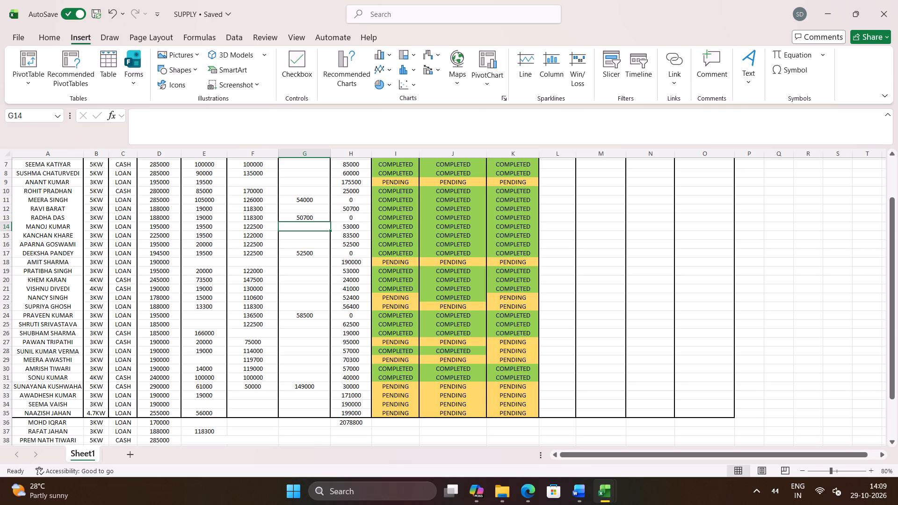
Enter 83500 as the row 15 loan customer's final disbursal in column G.
{"action": "key", "text": "Down"}
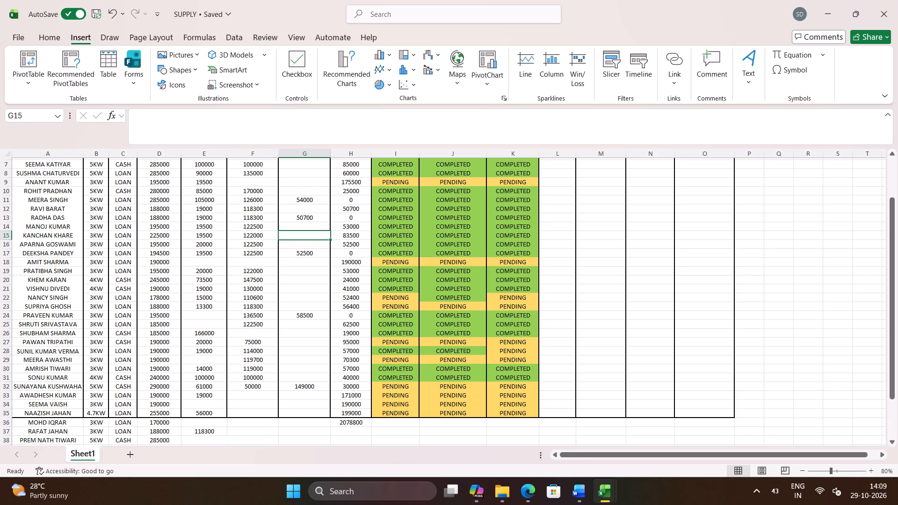
{"action": "key", "text": "8"}
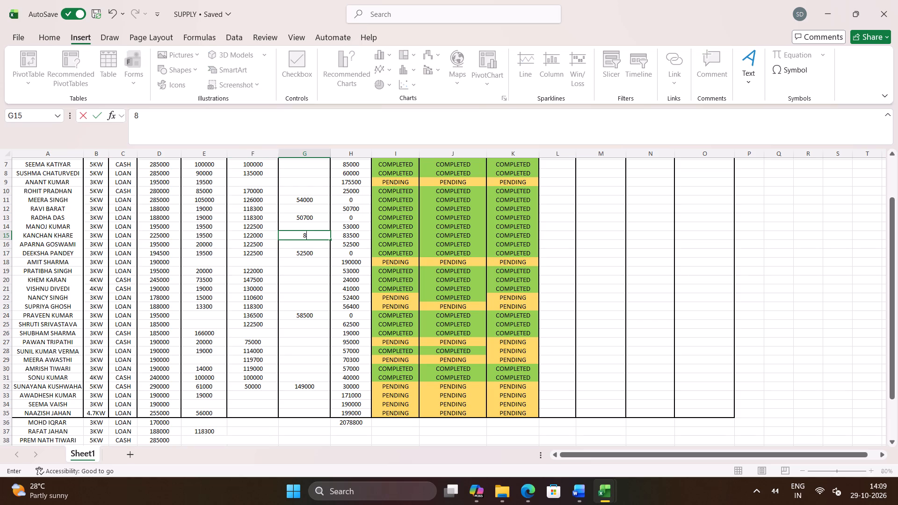
{"action": "key", "text": "3"}
{"action": "type", "text": "500"}
{"action": "key", "text": "Down"}
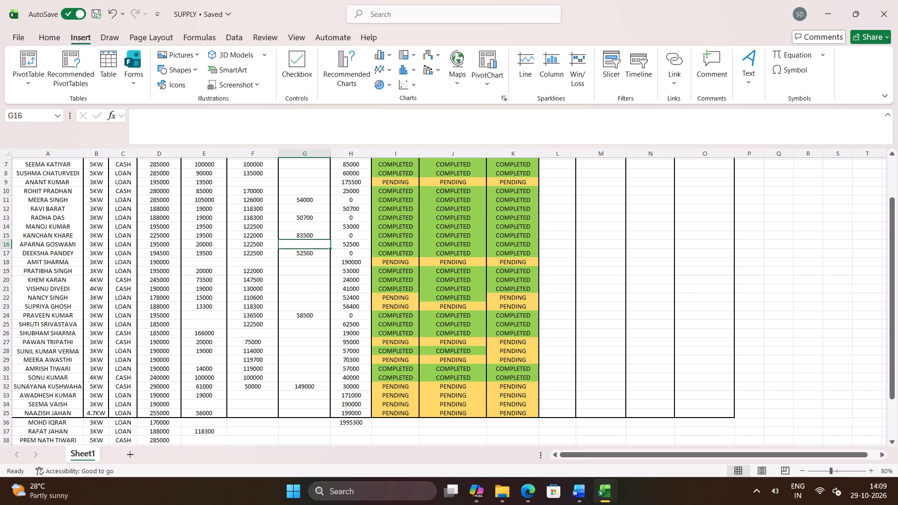
Check the row 18 loan customer's payment cells in columns E through G.
{"action": "key", "text": "Down"}
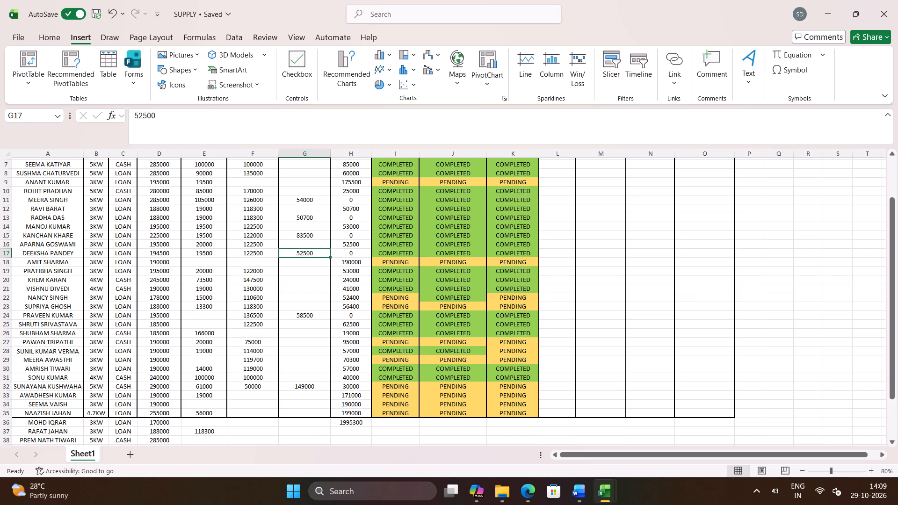
{"action": "key", "text": "Down"}
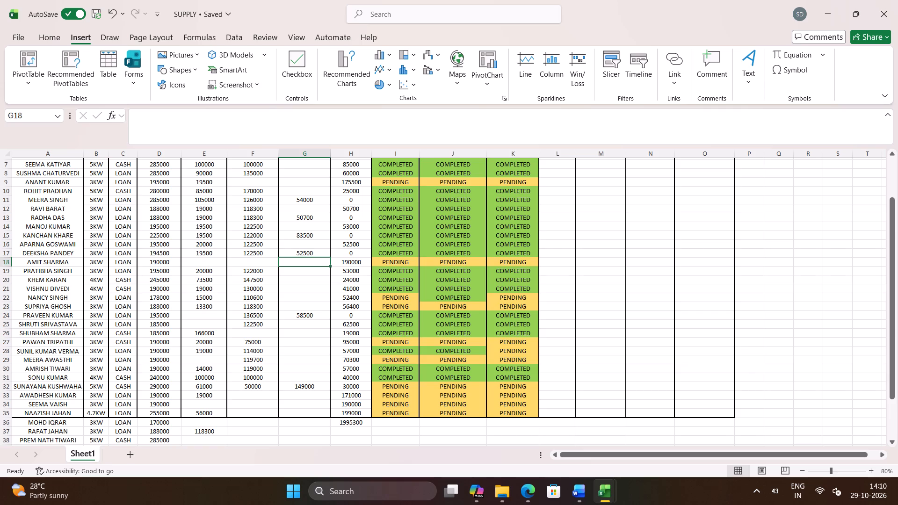
{"action": "key", "text": "Left"}
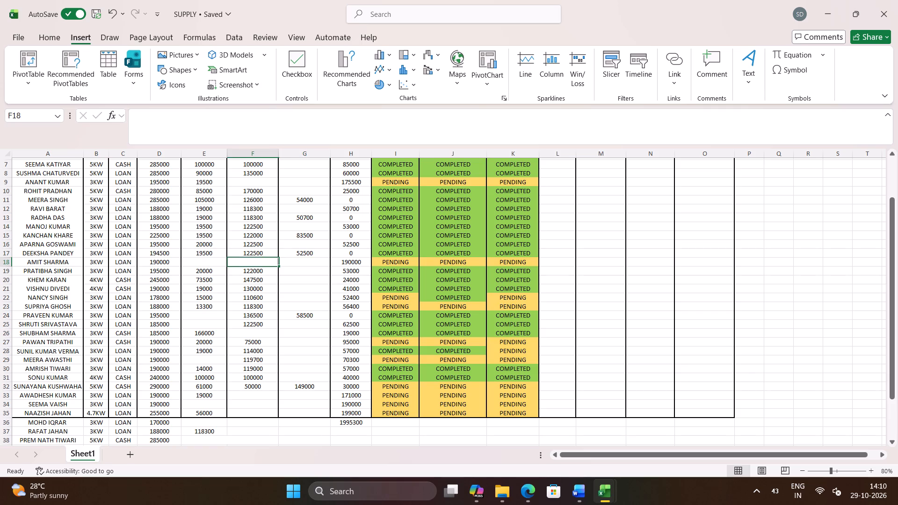
{"action": "key", "text": "Left"}
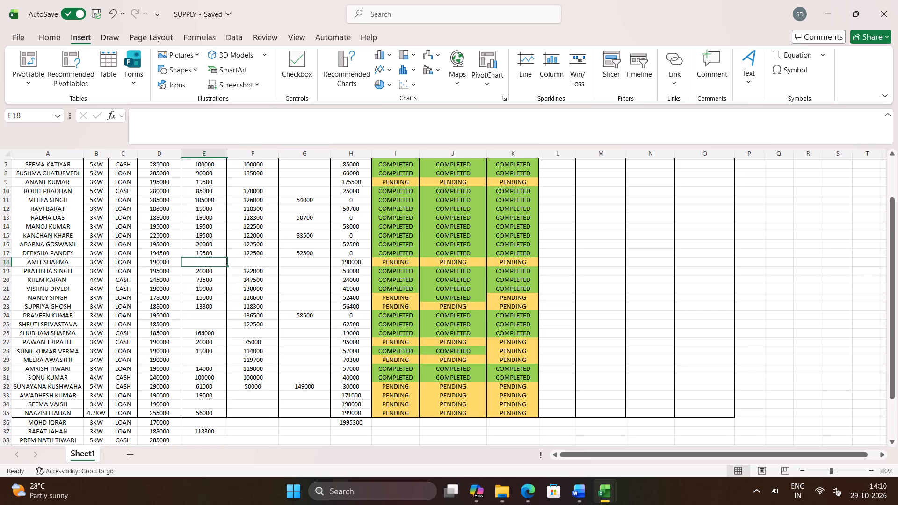
{"action": "key", "text": "Right"}
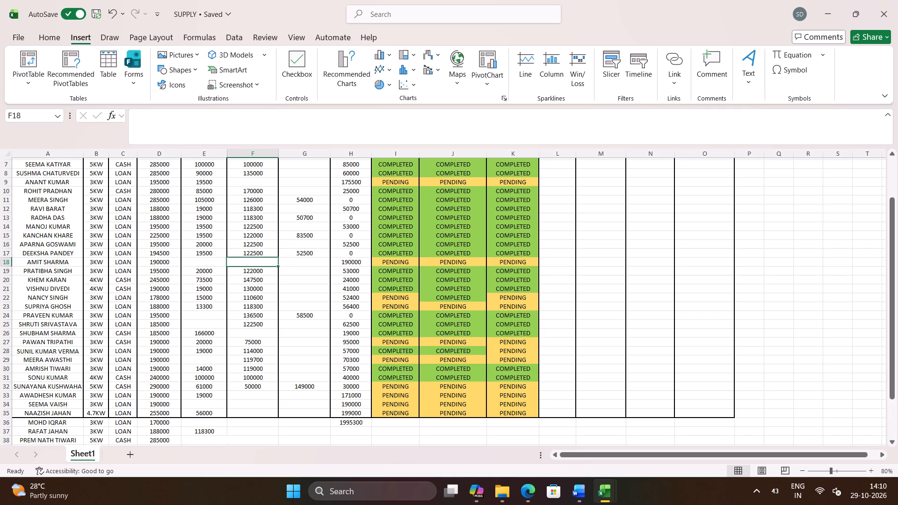
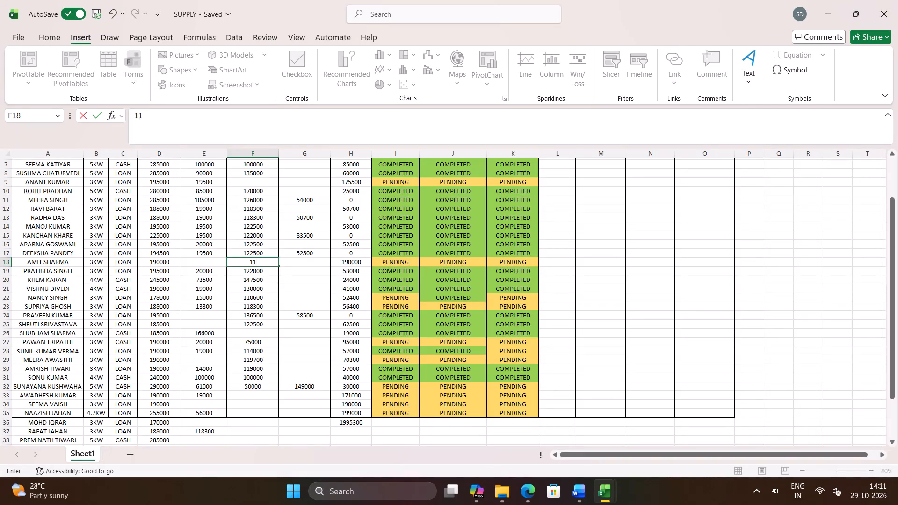
Enter 119700 as the row 18 loan customer's payment in column F.
{"action": "type", "text": "700"}
{"action": "key", "text": "BackSpace"}
{"action": "key", "text": "BackSpace"}
{"action": "key", "text": "BackSpace"}
{"action": "type", "text": "970"}
{"action": "key", "text": "0"}
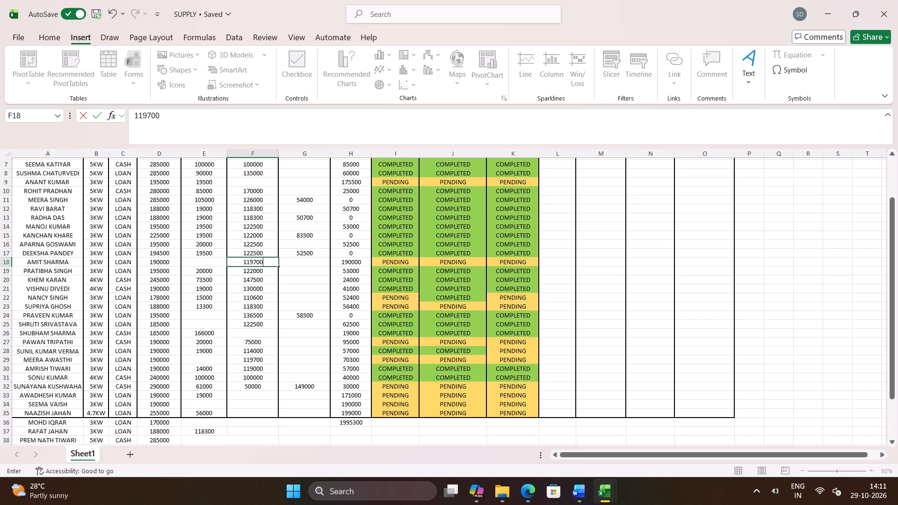
{"action": "key", "text": "Down"}
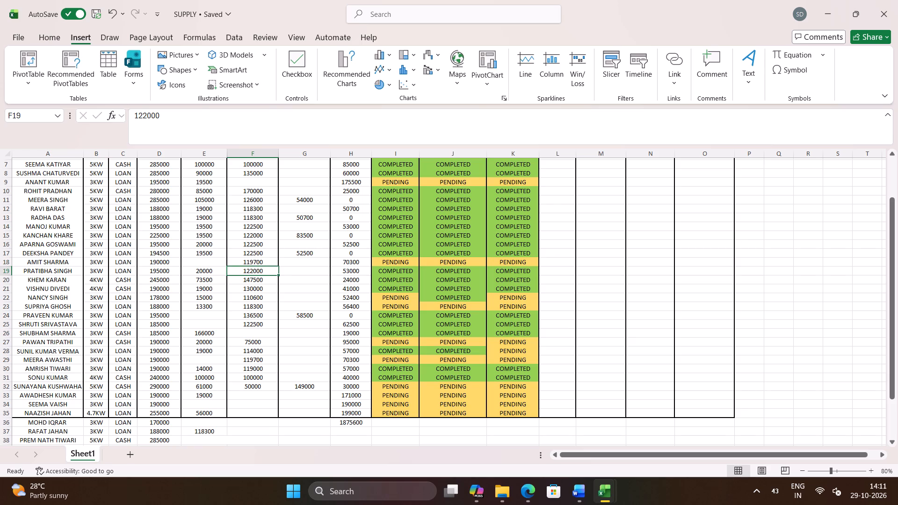
Enter 24000 as the row 20 cash customer's final payment in column G.
{"action": "key", "text": "Down"}
{"action": "key", "text": "Right"}
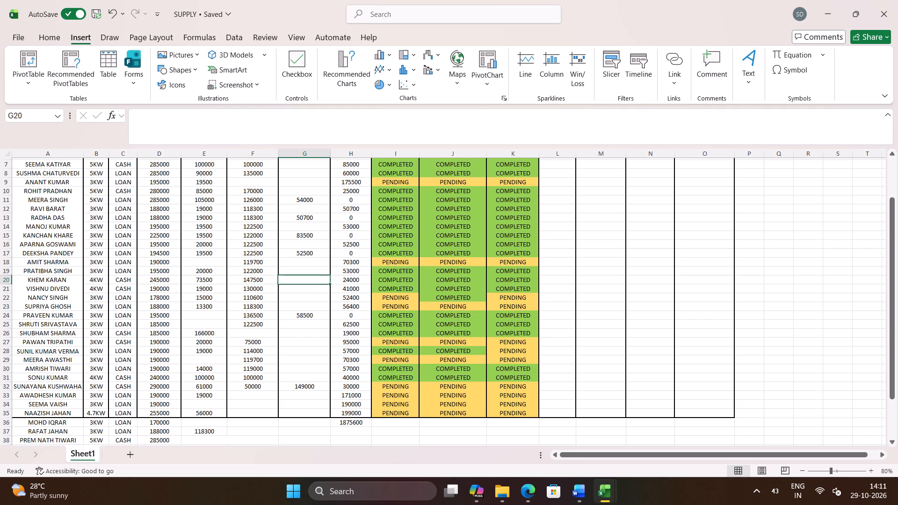
{"action": "type", "text": "2400"}
{"action": "key", "text": "0"}
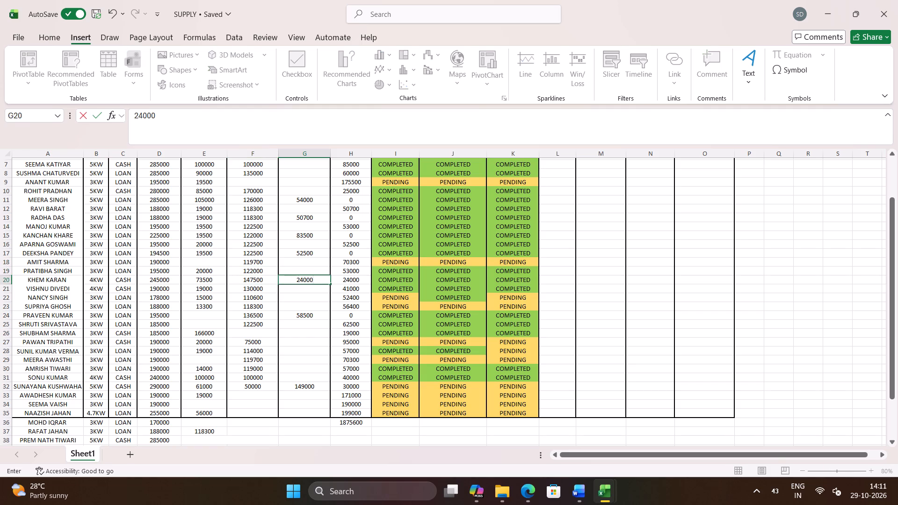
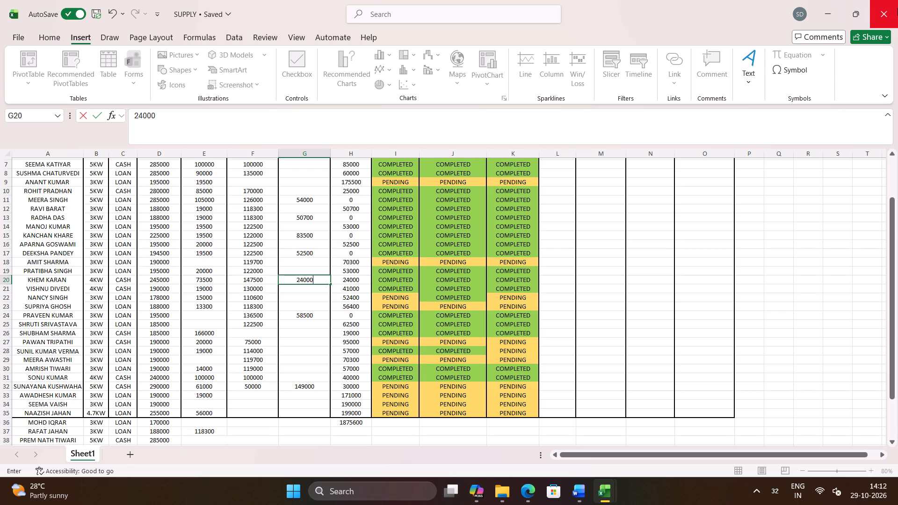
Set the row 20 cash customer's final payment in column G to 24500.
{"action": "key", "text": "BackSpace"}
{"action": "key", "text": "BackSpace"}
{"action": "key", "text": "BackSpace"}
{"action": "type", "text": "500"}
Set the row 20 cash customer's 60% disbursal in column F to 147000.
{"action": "left_click", "coordinate": [266, 281]}
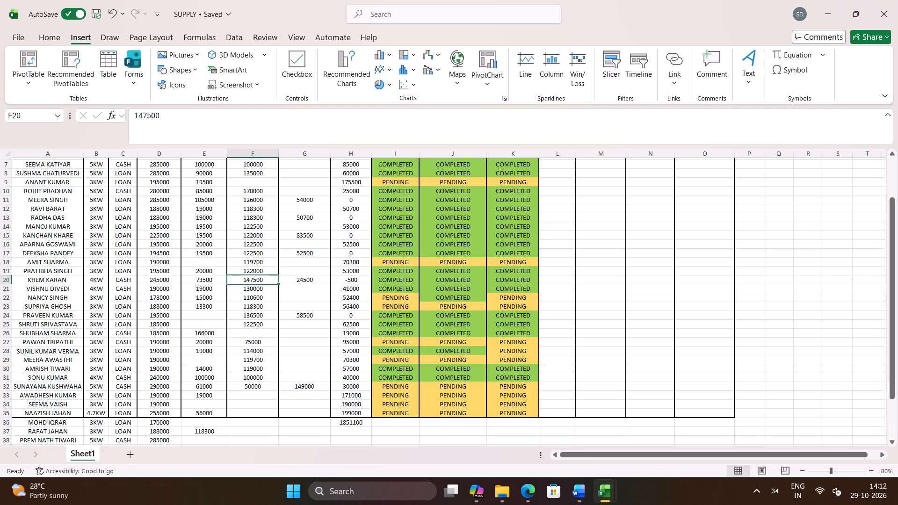
{"action": "key", "text": "BackSpace"}
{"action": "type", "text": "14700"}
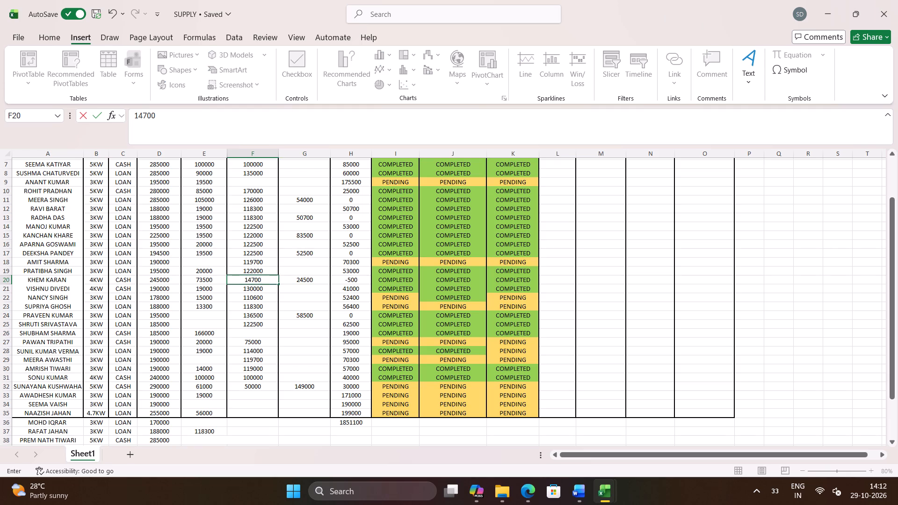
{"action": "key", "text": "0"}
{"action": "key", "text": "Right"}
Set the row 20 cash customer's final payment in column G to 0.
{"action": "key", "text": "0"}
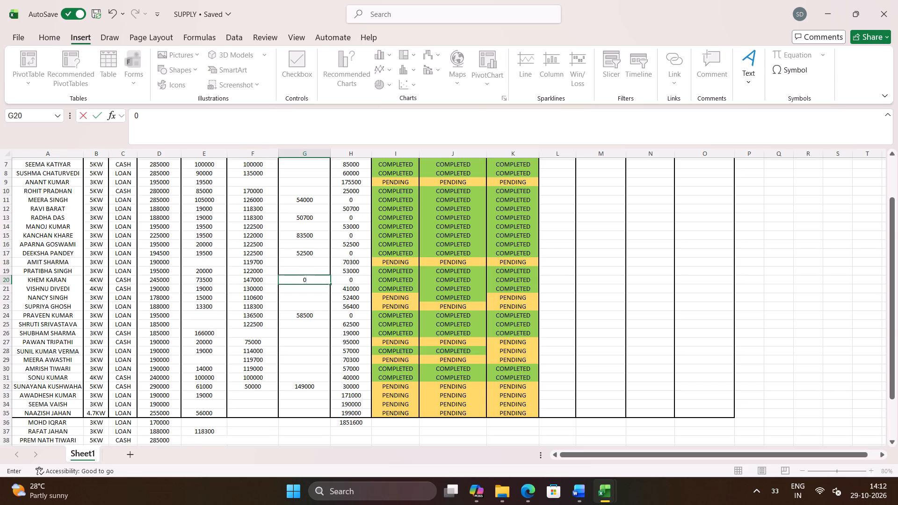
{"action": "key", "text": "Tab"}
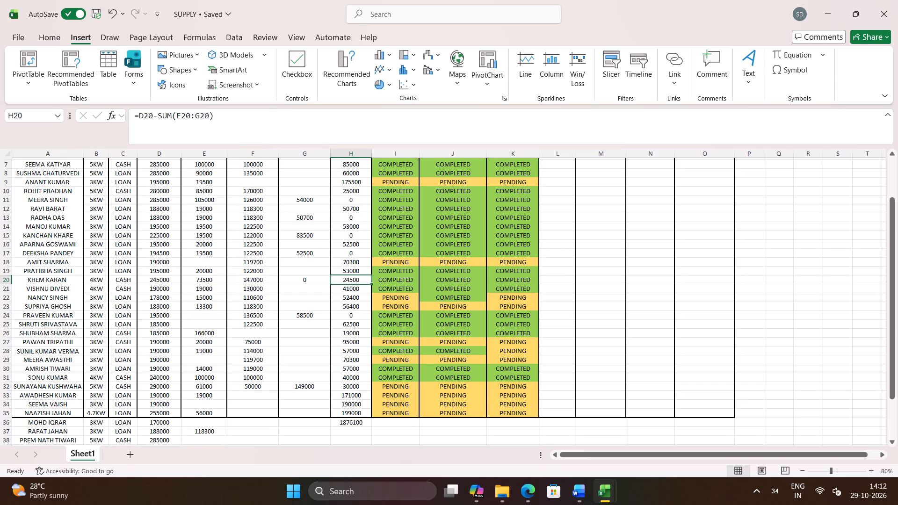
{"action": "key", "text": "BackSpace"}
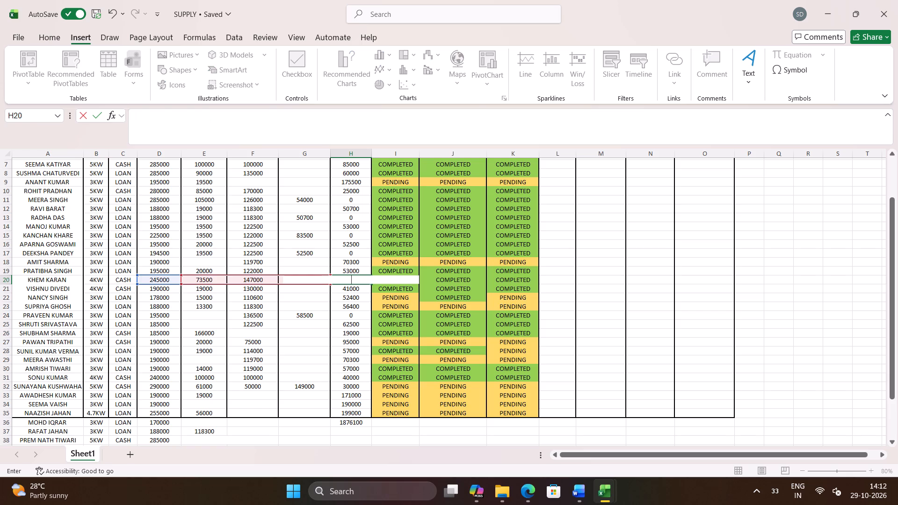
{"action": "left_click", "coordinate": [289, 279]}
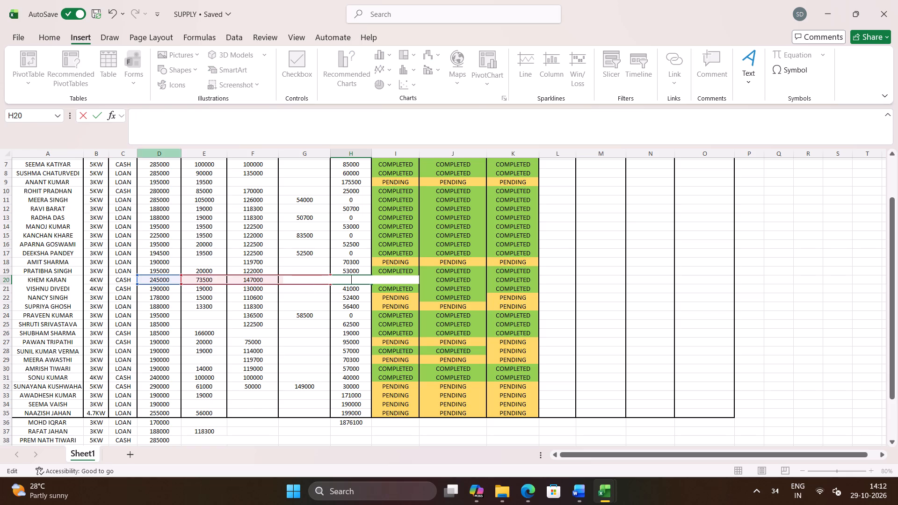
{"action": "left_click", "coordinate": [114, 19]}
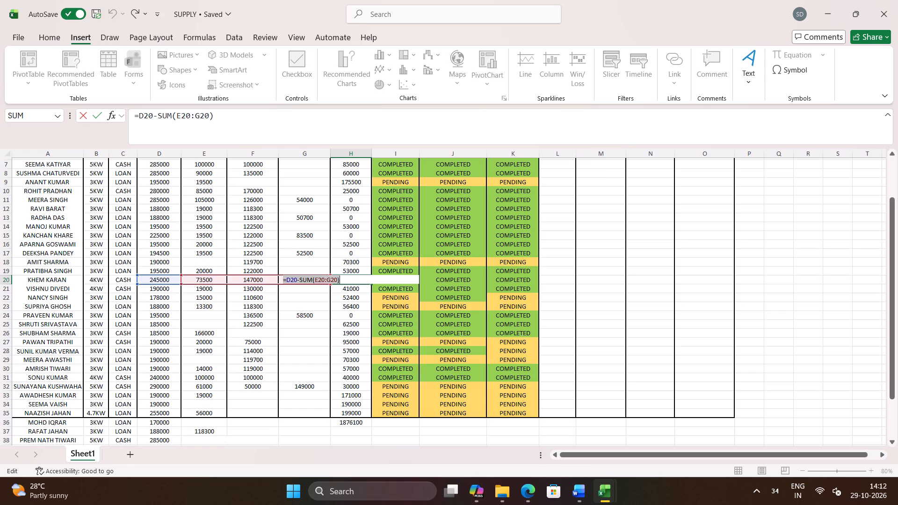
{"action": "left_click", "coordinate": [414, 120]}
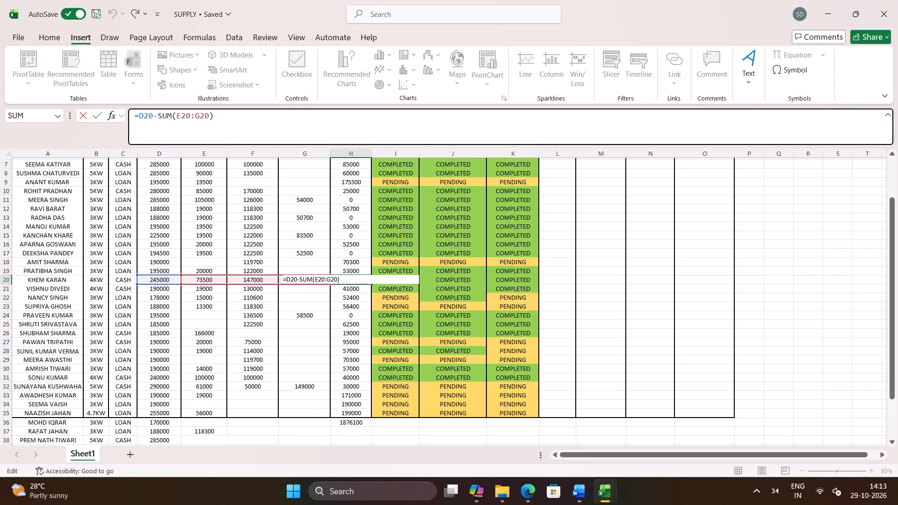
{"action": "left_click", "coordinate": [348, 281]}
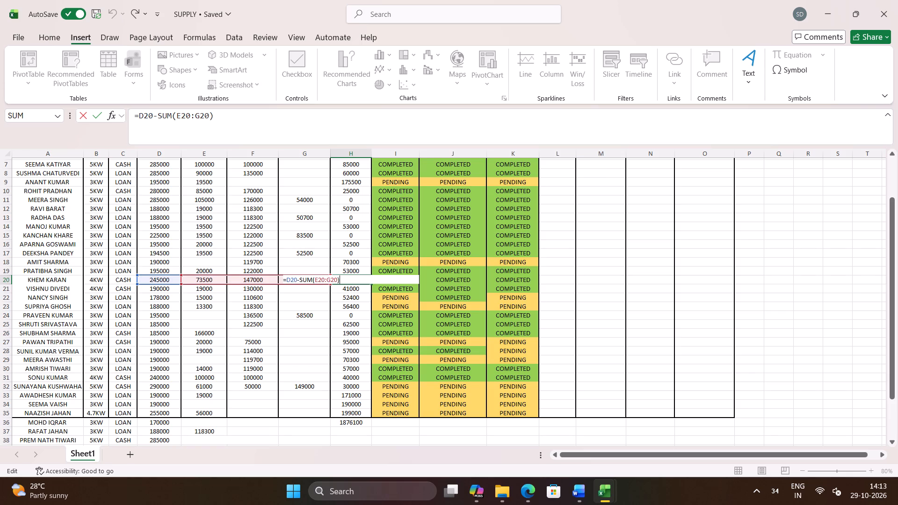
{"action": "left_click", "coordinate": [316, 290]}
Enter 24500 as the row 20 cash customer's final payment in column G.
{"action": "left_click", "coordinate": [315, 282]}
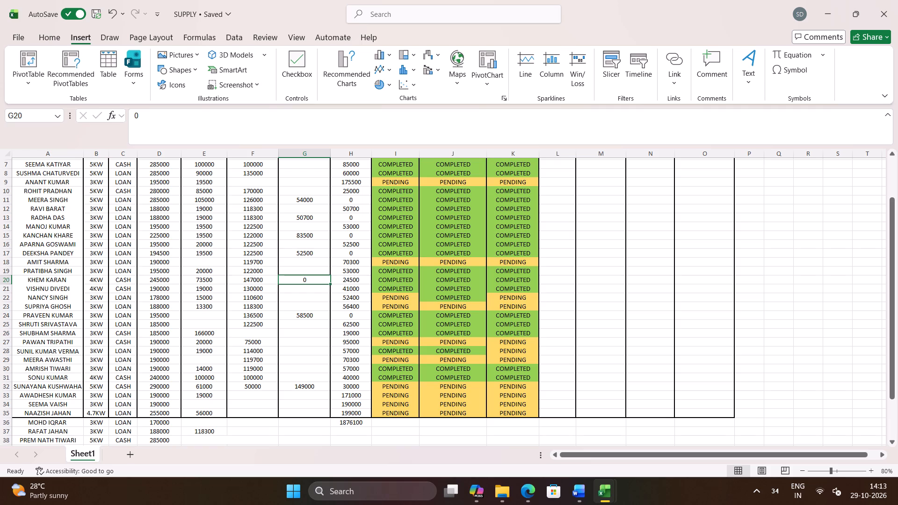
{"action": "key", "text": "BackSpace"}
{"action": "type", "text": "24500"}
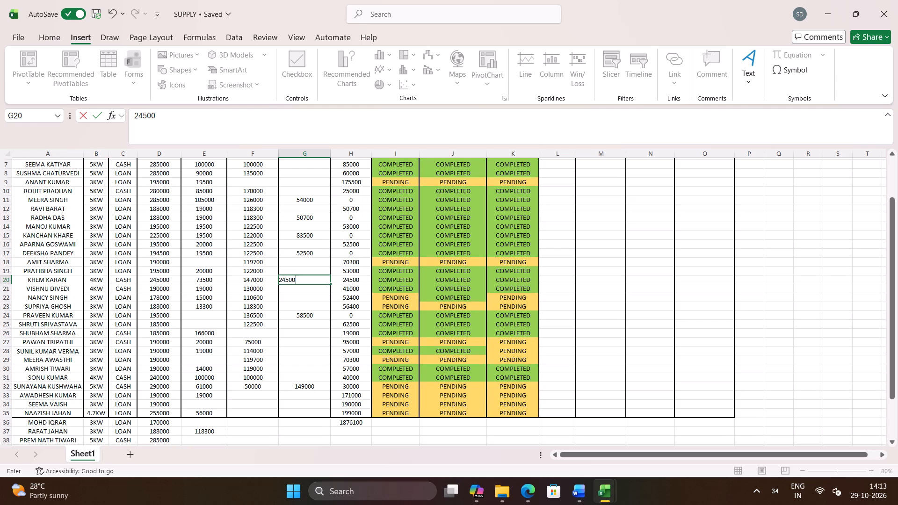
{"action": "left_click", "coordinate": [296, 292]}
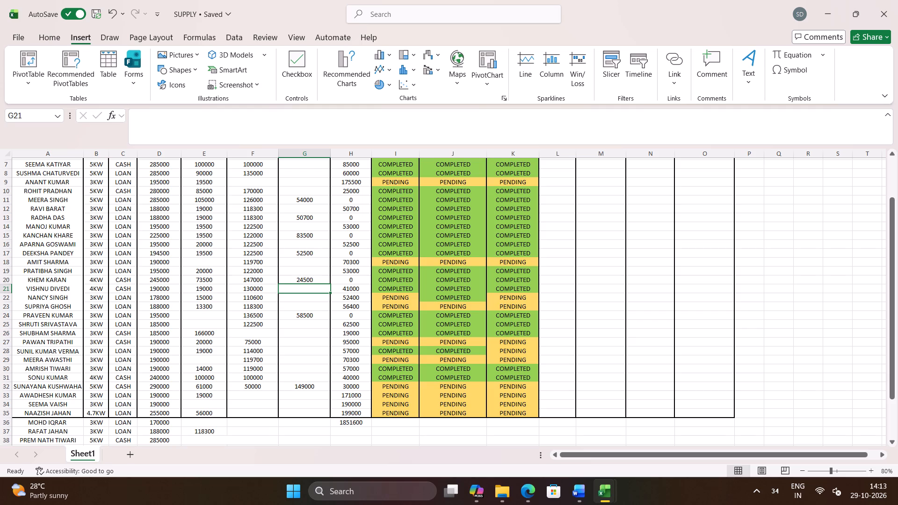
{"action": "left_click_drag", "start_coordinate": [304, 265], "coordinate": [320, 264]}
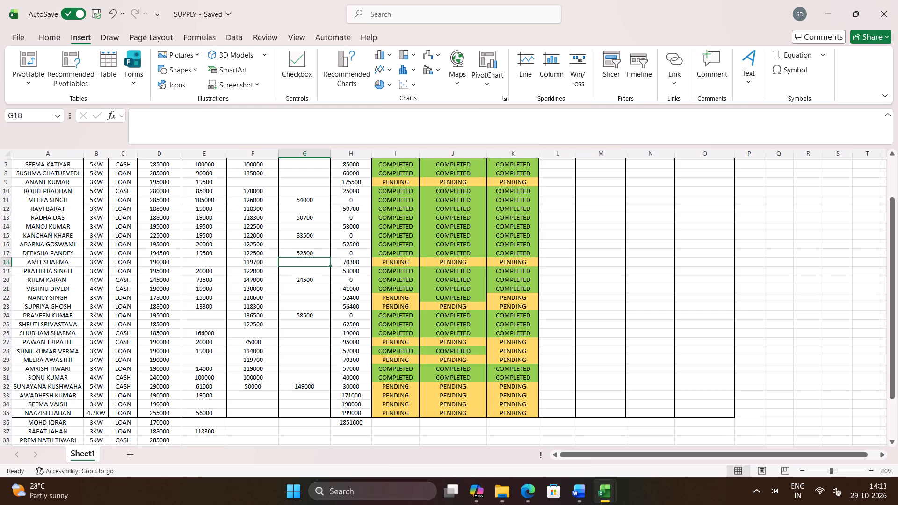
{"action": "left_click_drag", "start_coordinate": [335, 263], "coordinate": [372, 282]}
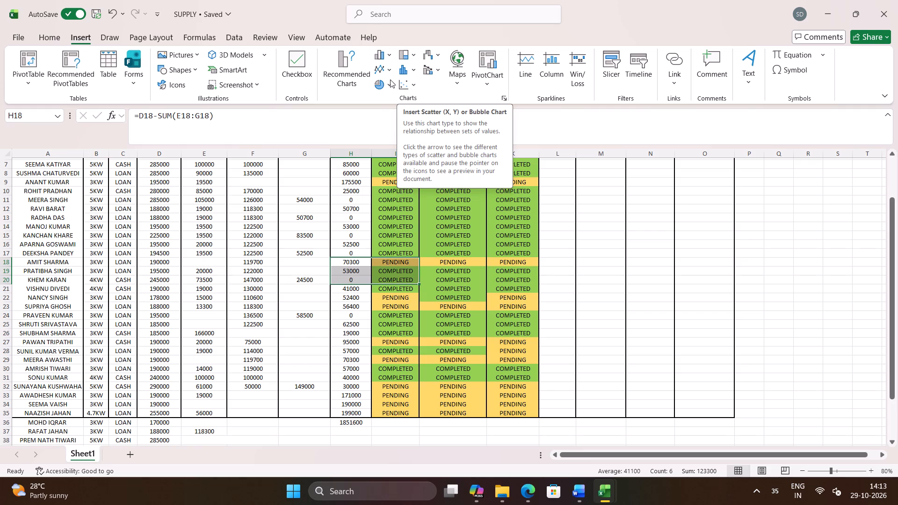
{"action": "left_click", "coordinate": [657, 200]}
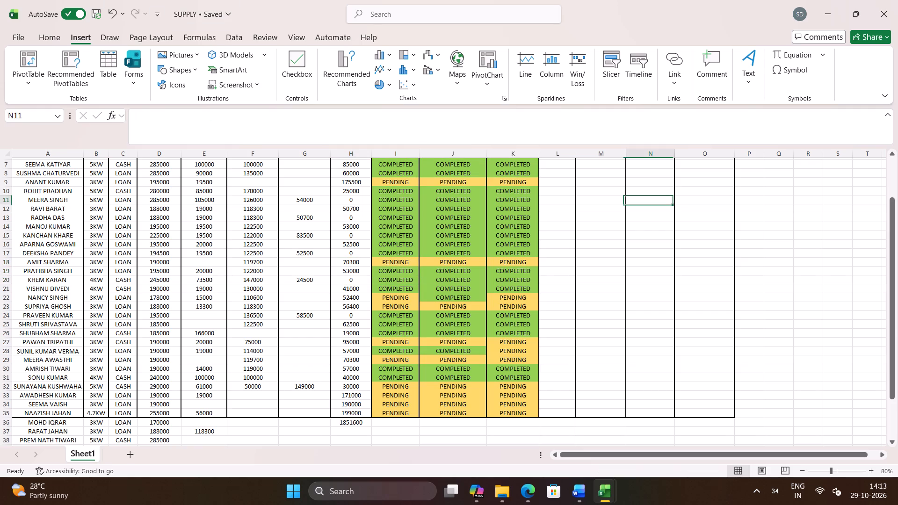
Enter 28500 as the row 3 cash customer's final payment in the DISBURSAL OR 10% column.
{"action": "scroll", "coordinate": [445, 243], "scroll_direction": "up", "scroll_amount": 4}
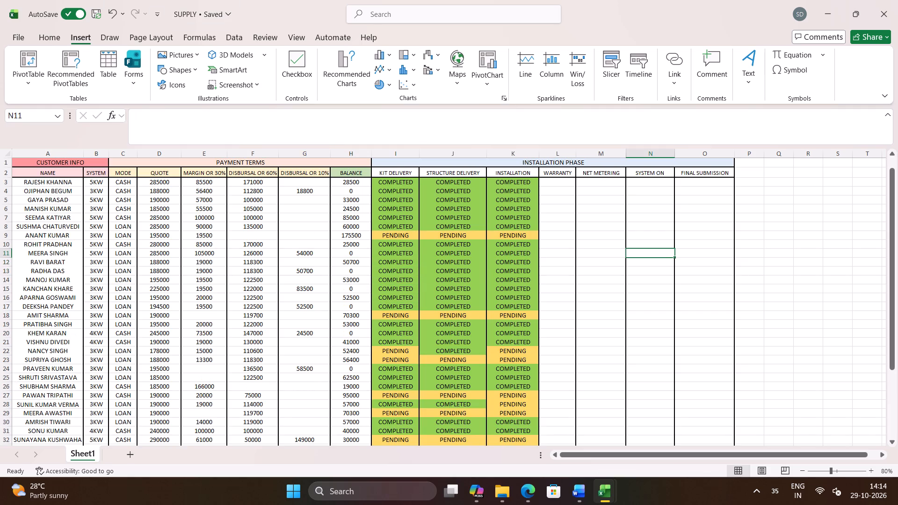
{"action": "scroll", "coordinate": [445, 242], "scroll_direction": "up", "scroll_amount": 4}
{"action": "left_click_drag", "start_coordinate": [51, 184], "coordinate": [360, 182]}
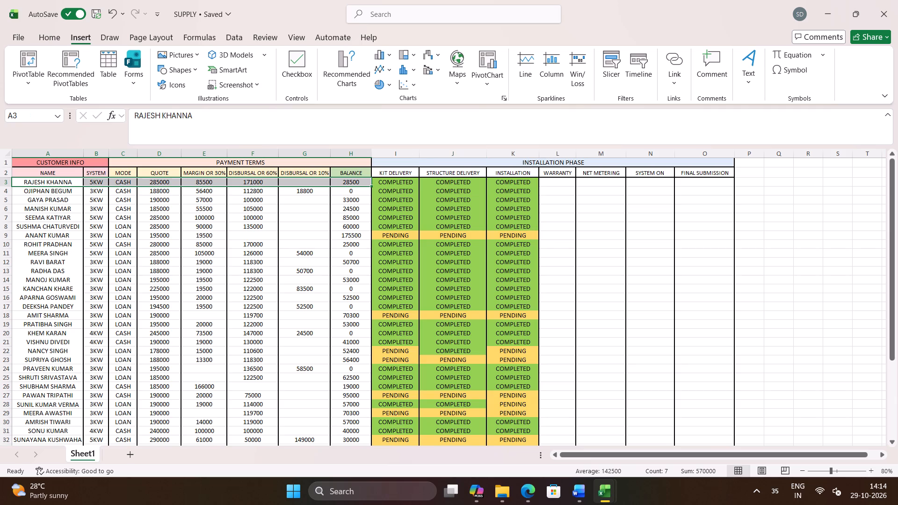
{"action": "left_click", "coordinate": [312, 187]}
{"action": "left_click", "coordinate": [311, 184]}
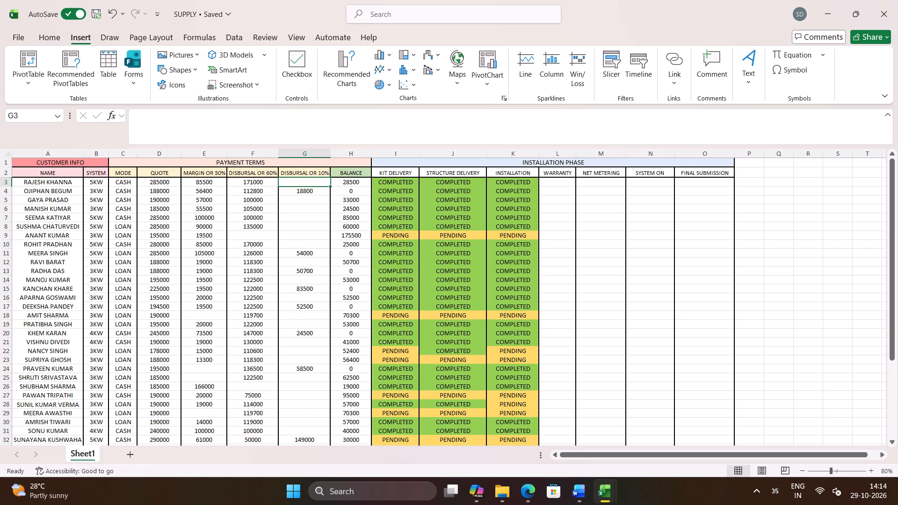
{"action": "left_click_drag", "start_coordinate": [55, 183], "coordinate": [348, 179]}
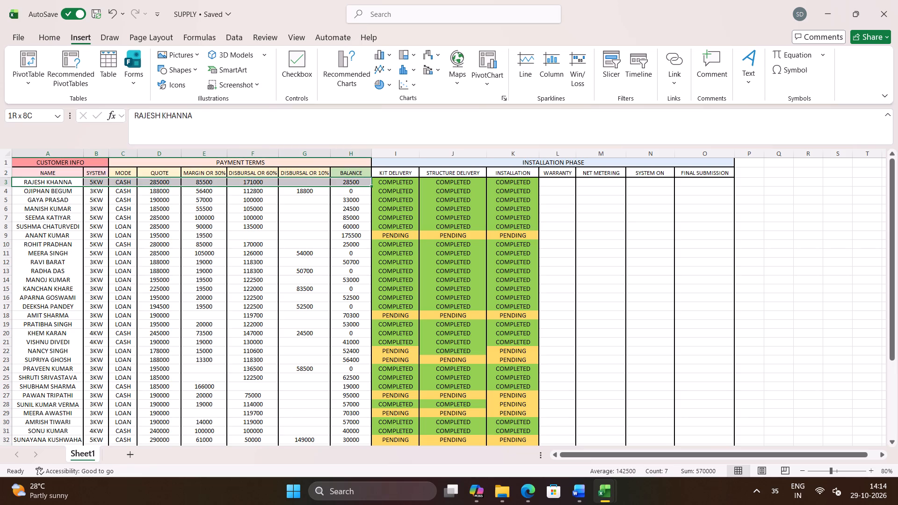
{"action": "left_click_drag", "start_coordinate": [348, 179], "coordinate": [349, 179]}
{"action": "left_click", "coordinate": [308, 187]}
{"action": "left_click", "coordinate": [307, 182]}
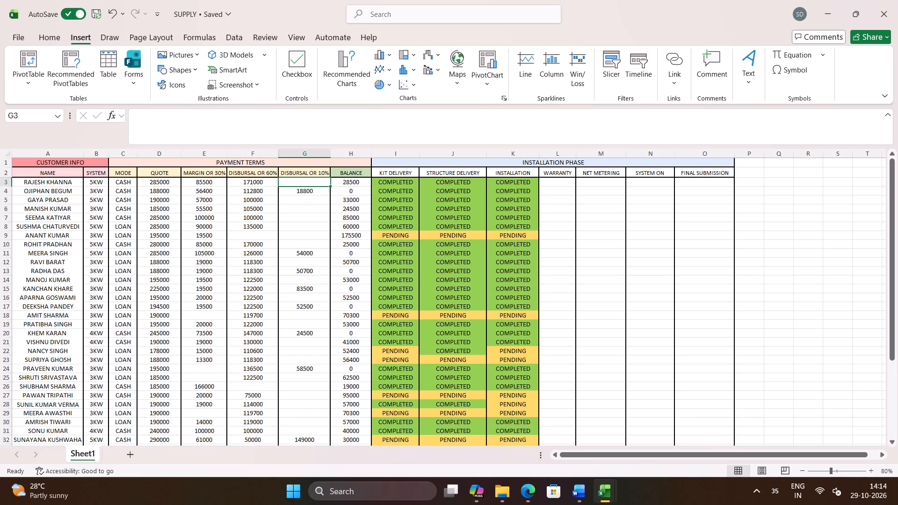
{"action": "key", "text": "2"}
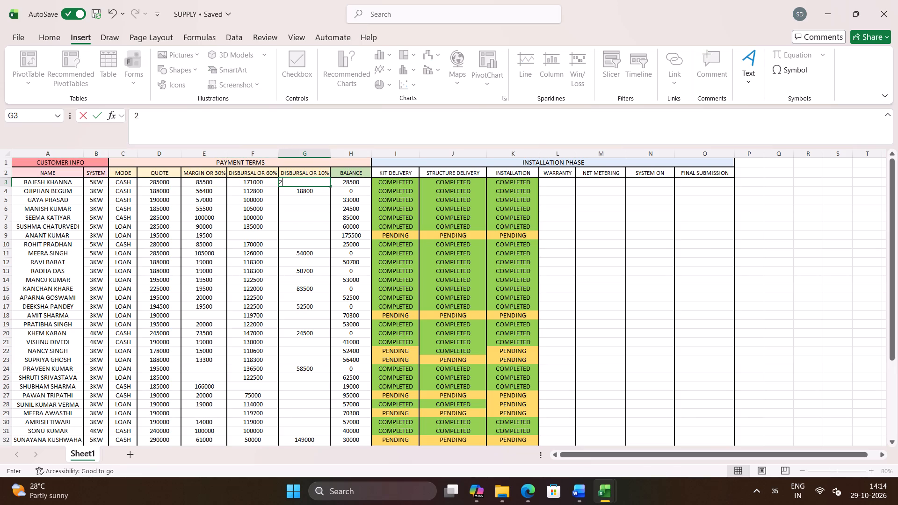
{"action": "key", "text": "8"}
{"action": "key", "text": "5"}
{"action": "type", "text": "00"}
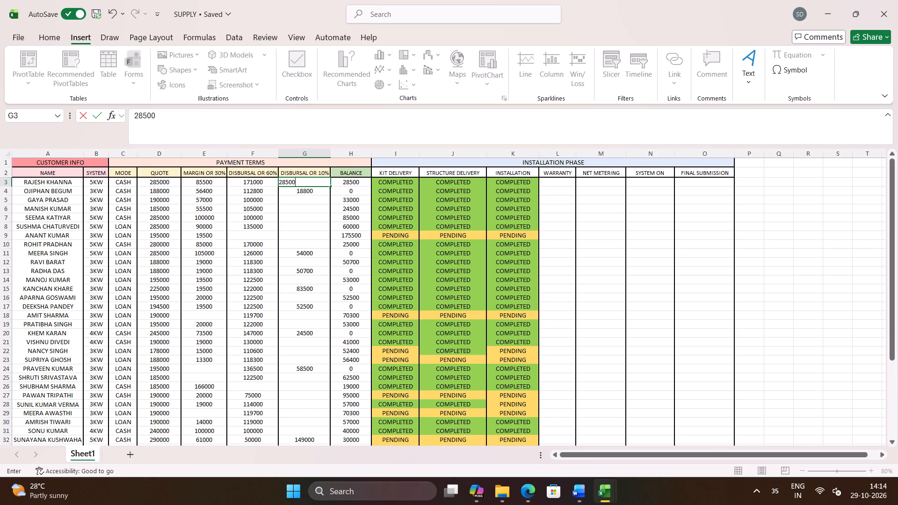
Review the payment terms and balances of the cash customers in rows 4 to 6.
{"action": "left_click_drag", "start_coordinate": [60, 191], "coordinate": [245, 195]}
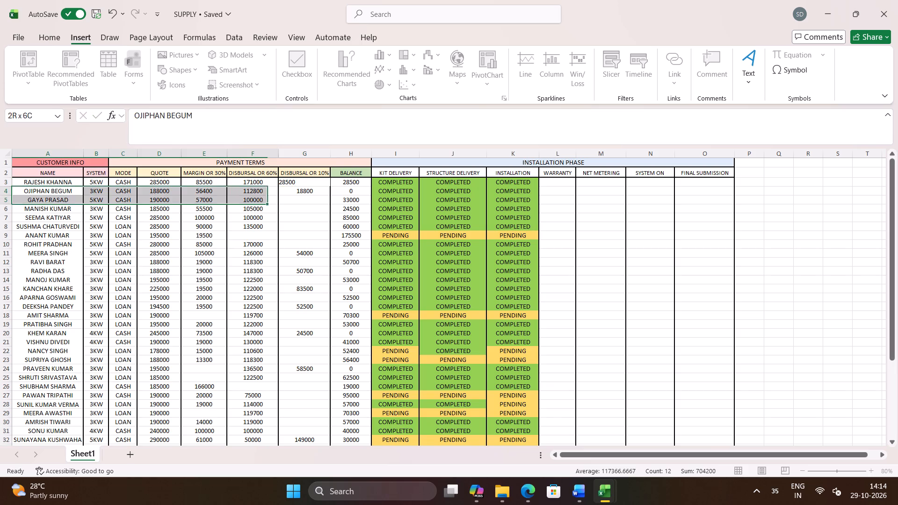
{"action": "left_click_drag", "start_coordinate": [245, 195], "coordinate": [357, 189]}
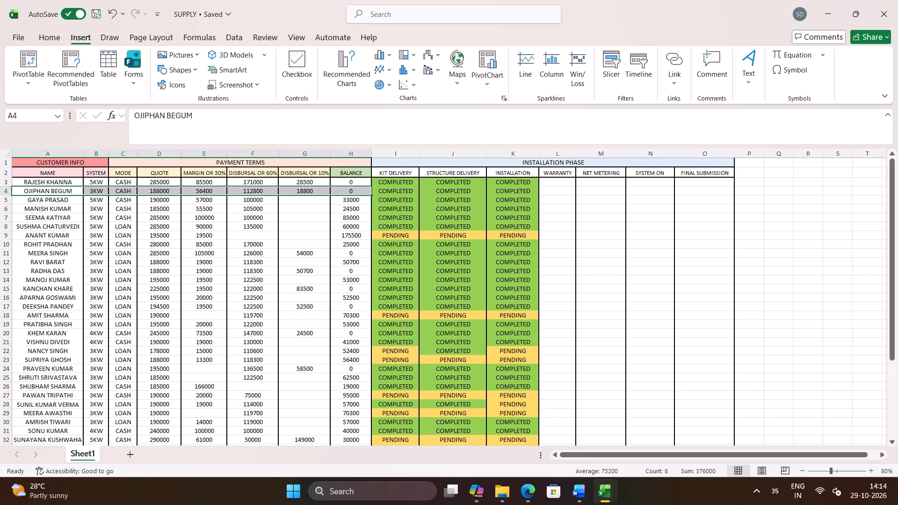
{"action": "left_click_drag", "start_coordinate": [348, 199], "coordinate": [18, 202]}
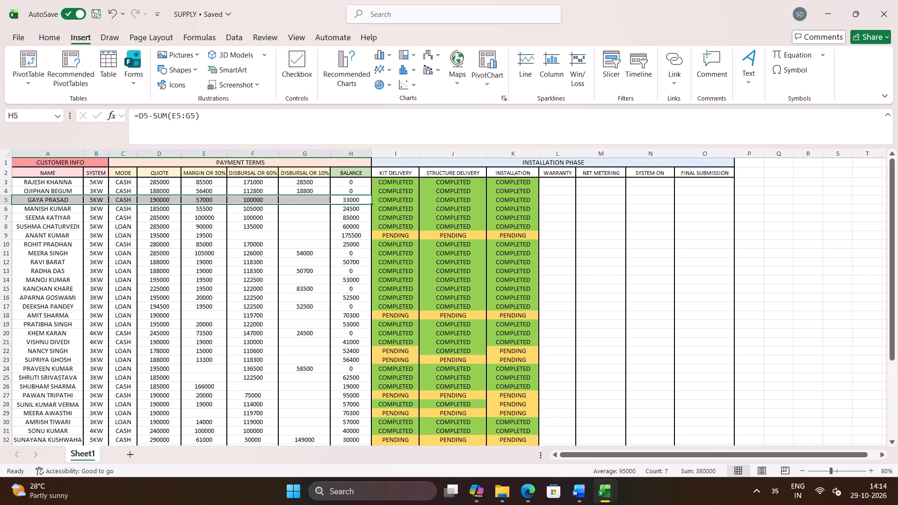
{"action": "left_click_drag", "start_coordinate": [33, 202], "coordinate": [352, 201]}
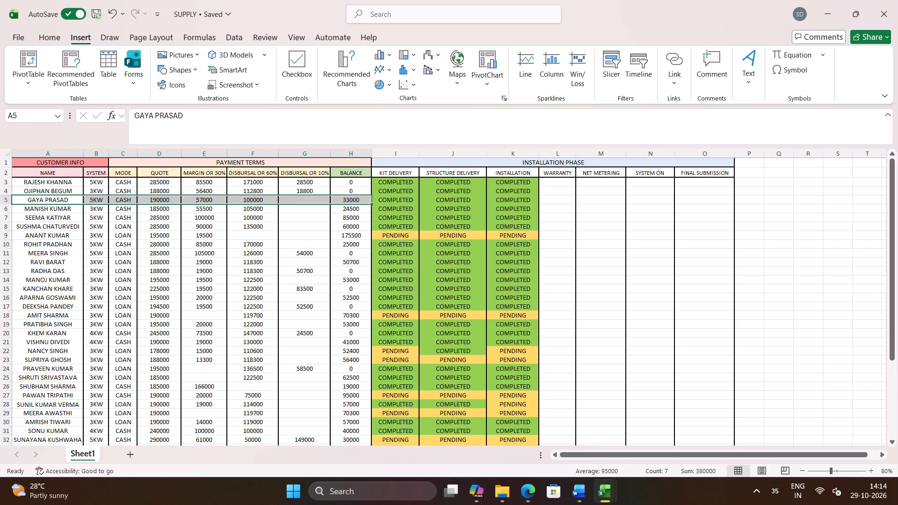
{"action": "left_click", "coordinate": [310, 183]}
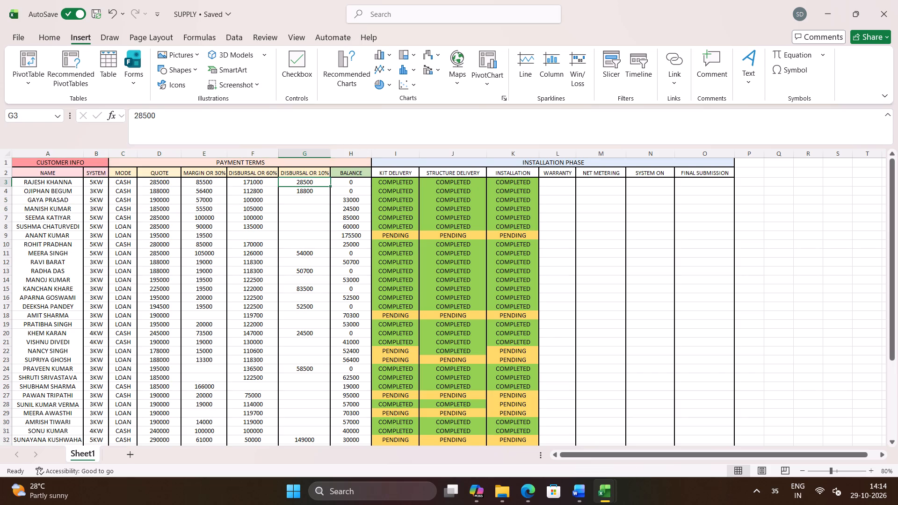
{"action": "left_click_drag", "start_coordinate": [348, 200], "coordinate": [96, 202]}
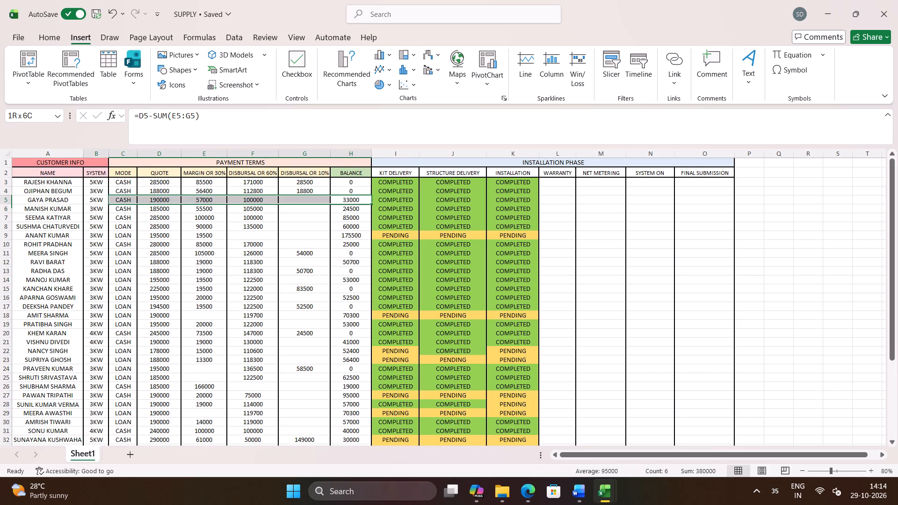
{"action": "left_click_drag", "start_coordinate": [96, 202], "coordinate": [42, 199]}
{"action": "left_click", "coordinate": [352, 196]}
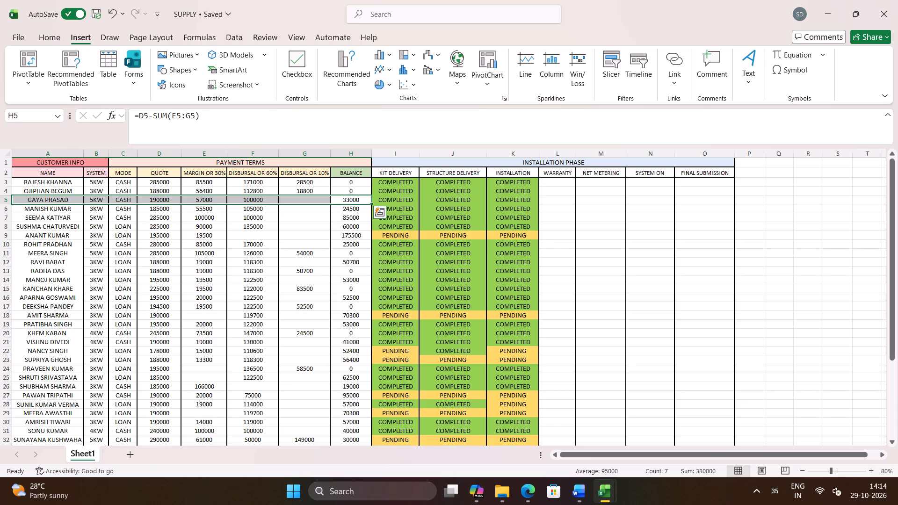
{"action": "left_click", "coordinate": [343, 200]}
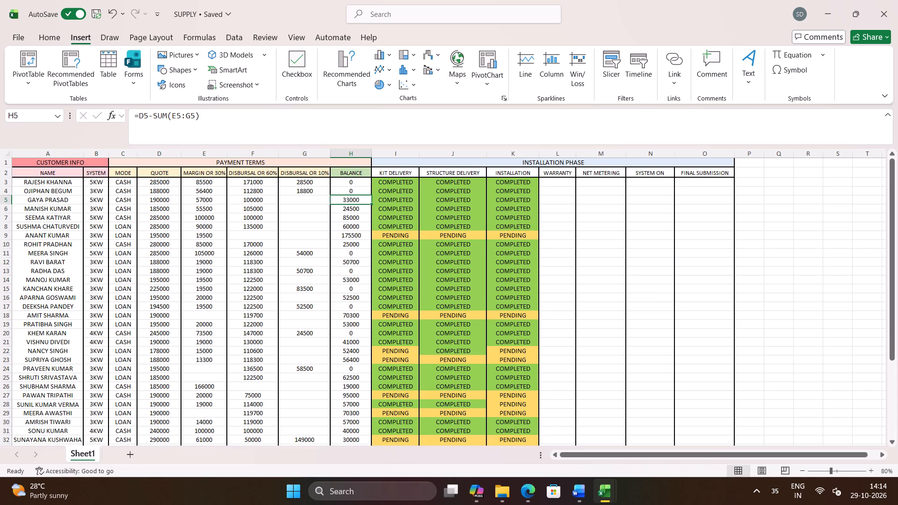
{"action": "left_click_drag", "start_coordinate": [355, 211], "coordinate": [56, 214]}
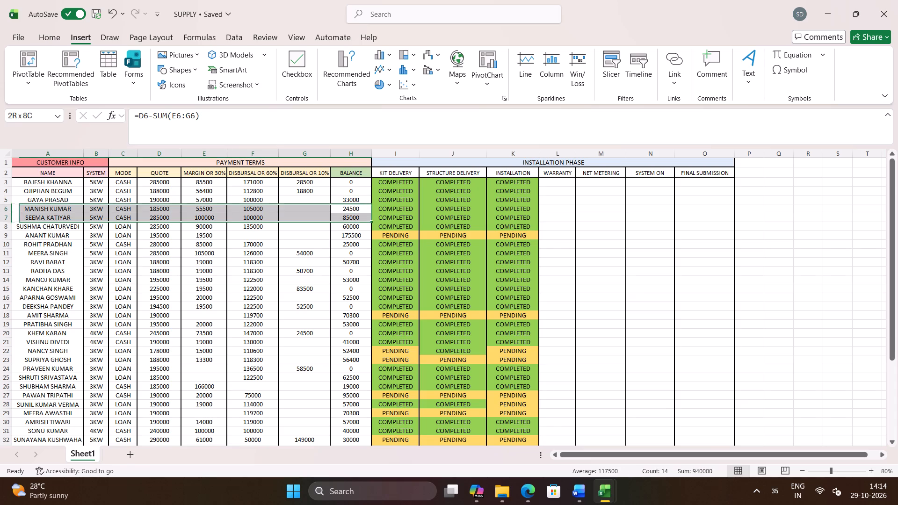
{"action": "left_click_drag", "start_coordinate": [56, 214], "coordinate": [44, 212]}
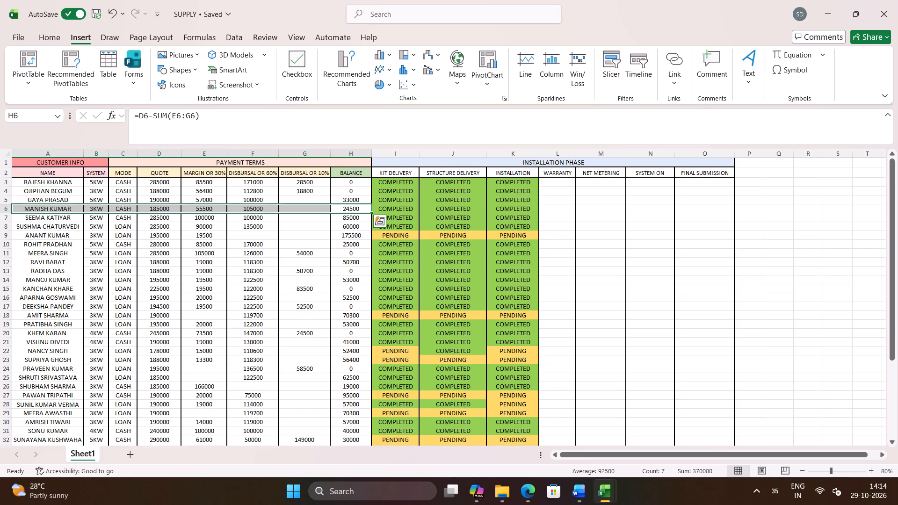
Enter 85000 as the row 7 cash customer's final payment in the DISBURSAL OR 10% column.
{"action": "left_click_drag", "start_coordinate": [351, 219], "coordinate": [45, 215]}
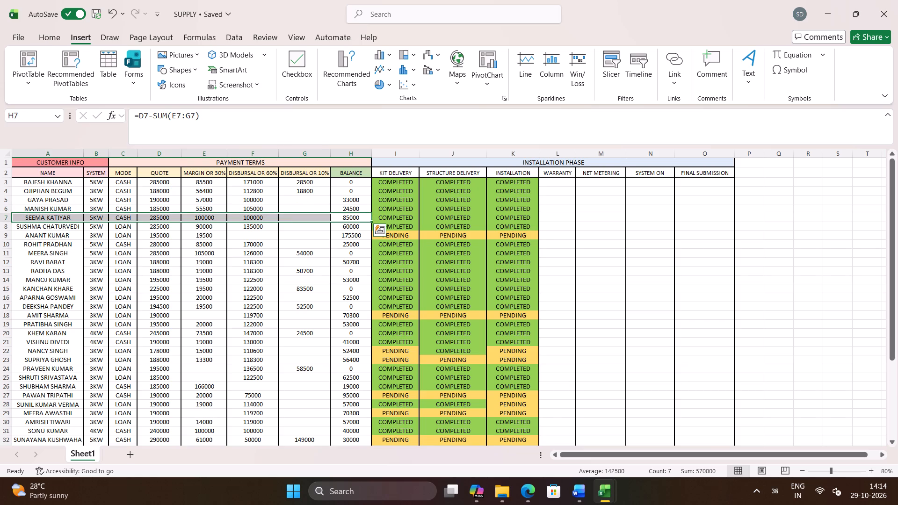
{"action": "left_click_drag", "start_coordinate": [351, 217], "coordinate": [15, 214]}
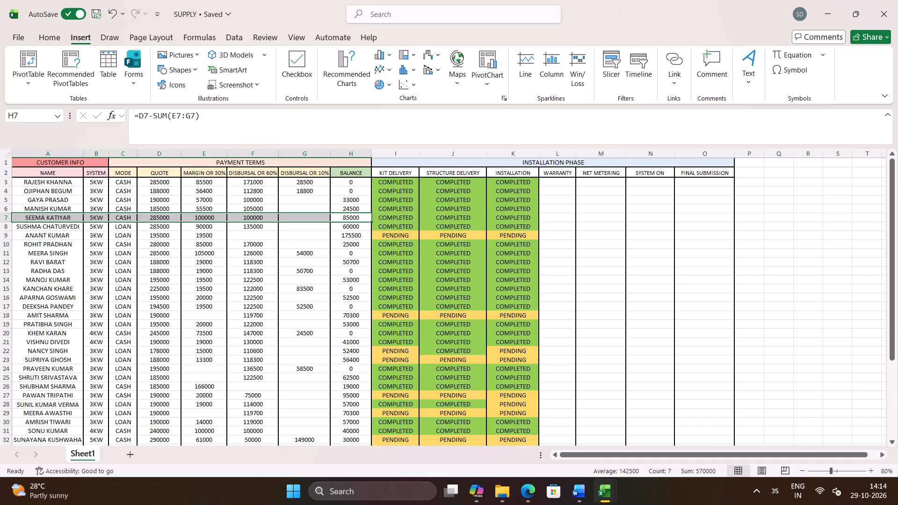
{"action": "left_click", "coordinate": [300, 215]}
{"action": "type", "text": "85000"}
{"action": "key", "text": "Return"}
Enter 60000 as the row 8 loan customer's final disbursal in the DISBURSAL OR 10% column.
{"action": "left_click_drag", "start_coordinate": [348, 228], "coordinate": [338, 229]}
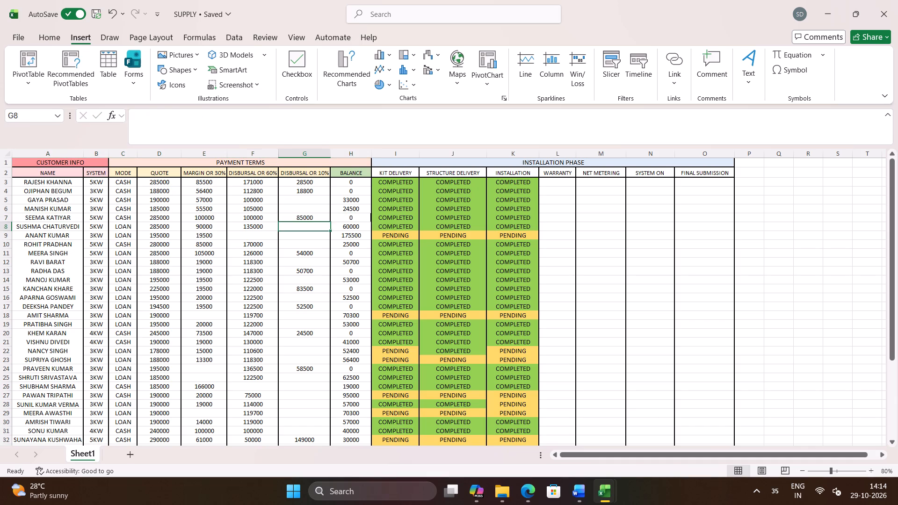
{"action": "left_click_drag", "start_coordinate": [338, 229], "coordinate": [59, 227]}
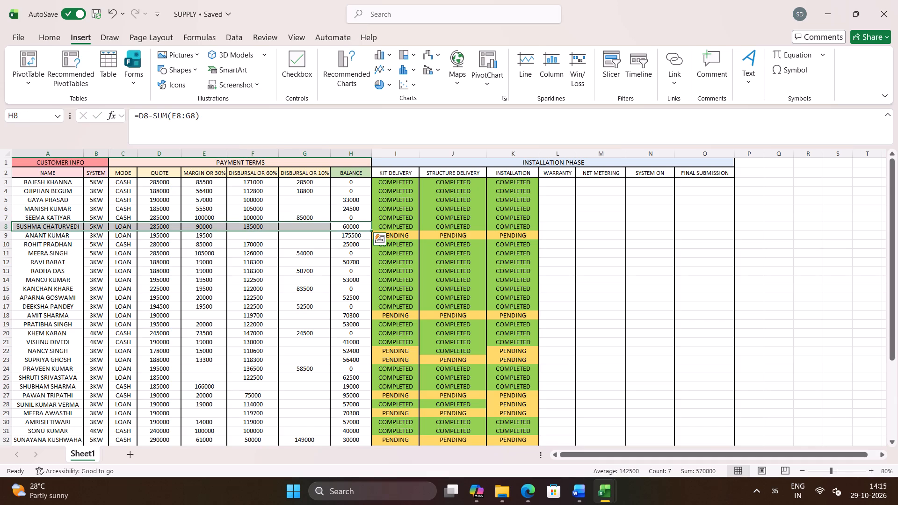
{"action": "left_click_drag", "start_coordinate": [53, 238], "coordinate": [351, 237]}
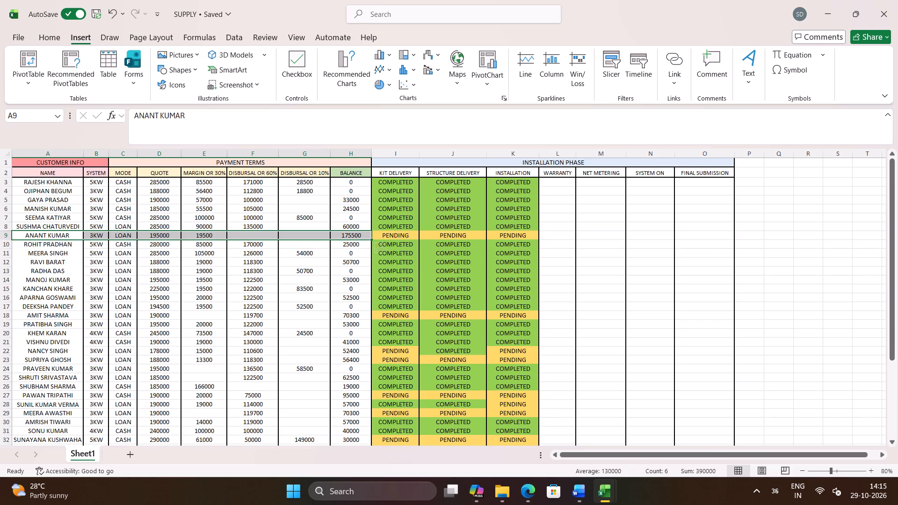
{"action": "left_click", "coordinate": [318, 227]}
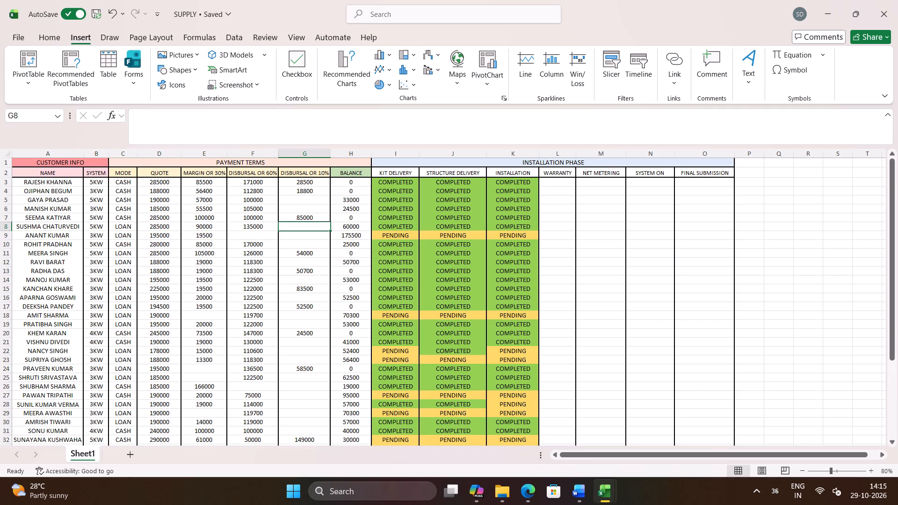
{"action": "key", "text": "0"}
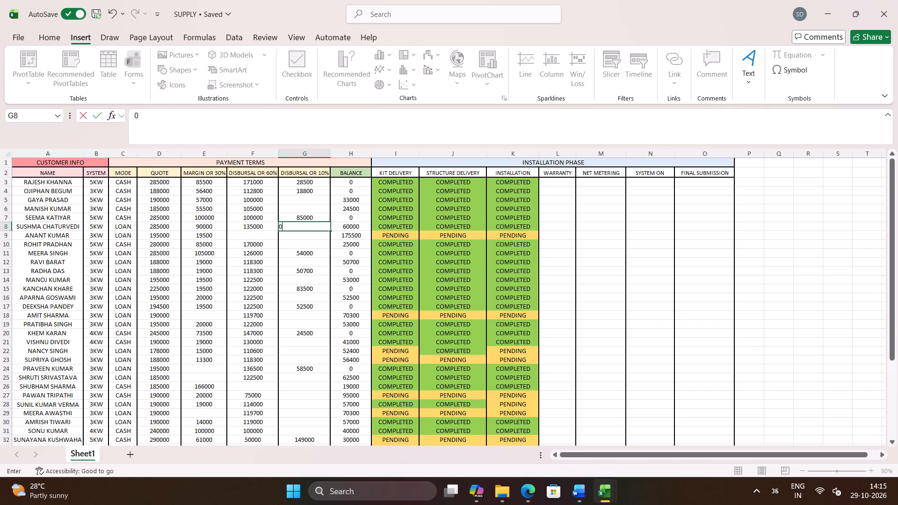
{"action": "key", "text": "BackSpace"}
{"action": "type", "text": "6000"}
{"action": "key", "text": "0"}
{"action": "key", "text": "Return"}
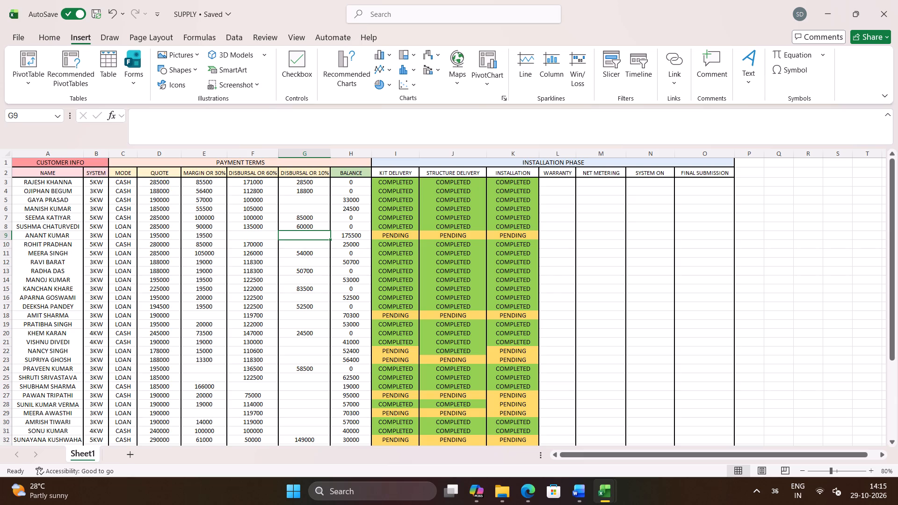
Enter 24000 as the row 10 cash customer's final payment in the DISBURSAL OR 10% column.
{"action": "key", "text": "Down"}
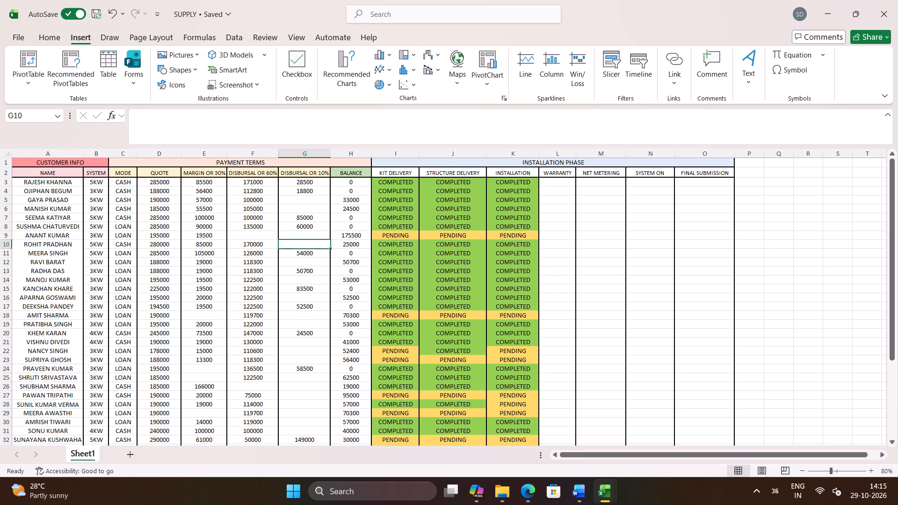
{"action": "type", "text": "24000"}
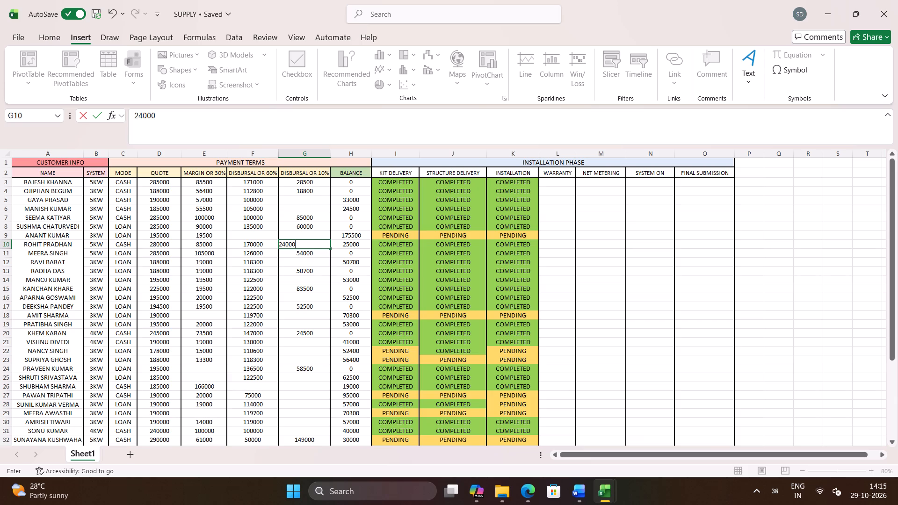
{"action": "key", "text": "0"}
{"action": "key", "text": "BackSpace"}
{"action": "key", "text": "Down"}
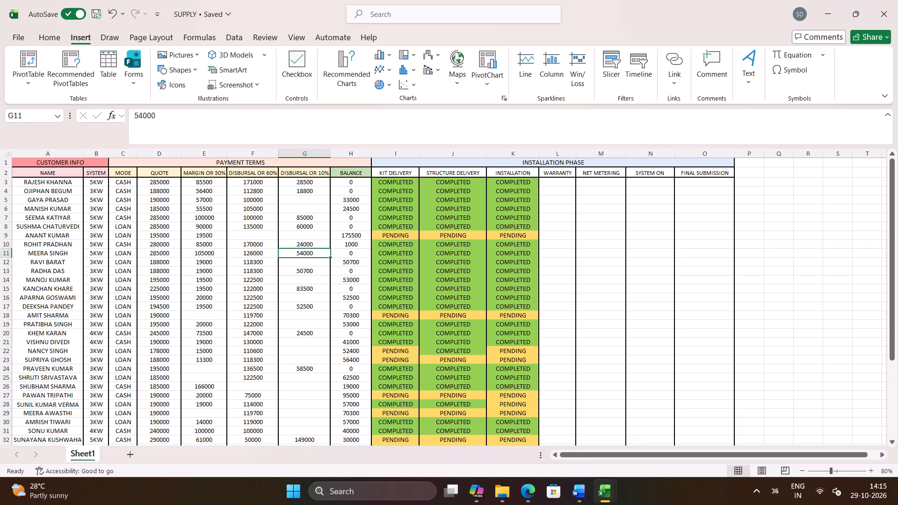
Enter 40000 as the row 21 cash customer's final payment in the DISBURSAL OR 10% column.
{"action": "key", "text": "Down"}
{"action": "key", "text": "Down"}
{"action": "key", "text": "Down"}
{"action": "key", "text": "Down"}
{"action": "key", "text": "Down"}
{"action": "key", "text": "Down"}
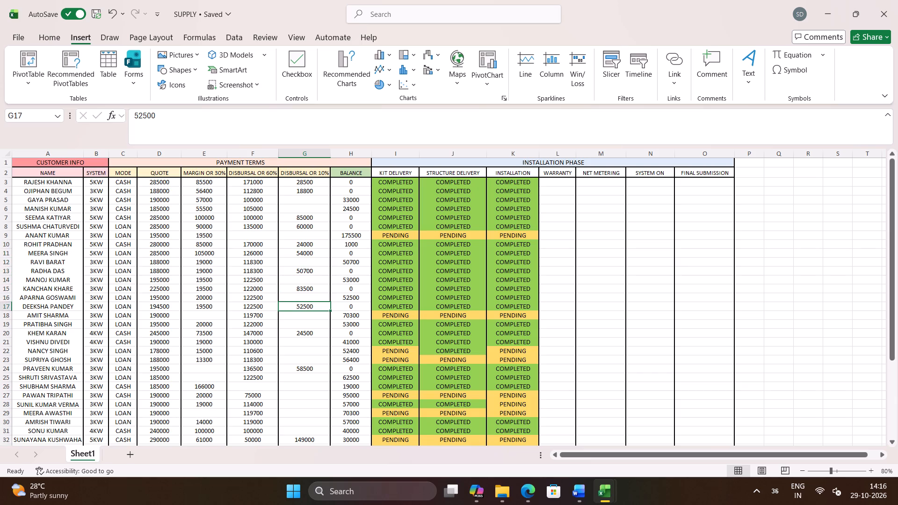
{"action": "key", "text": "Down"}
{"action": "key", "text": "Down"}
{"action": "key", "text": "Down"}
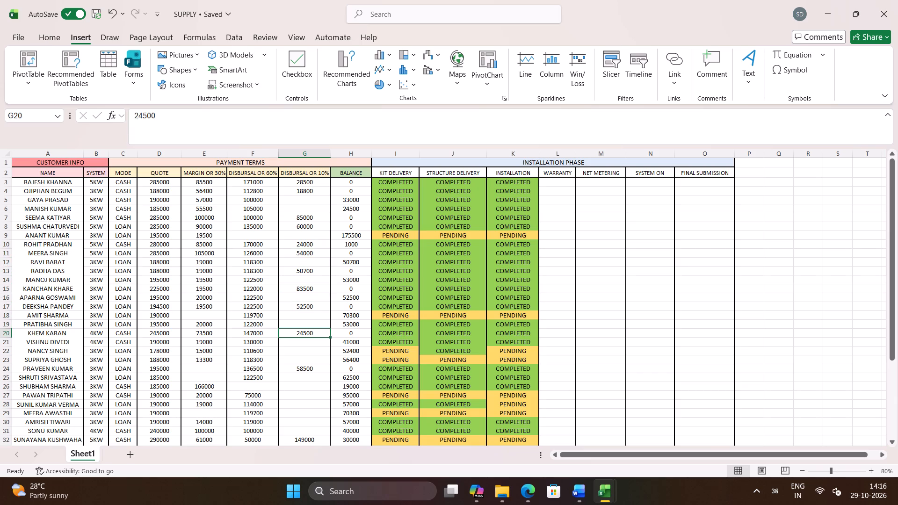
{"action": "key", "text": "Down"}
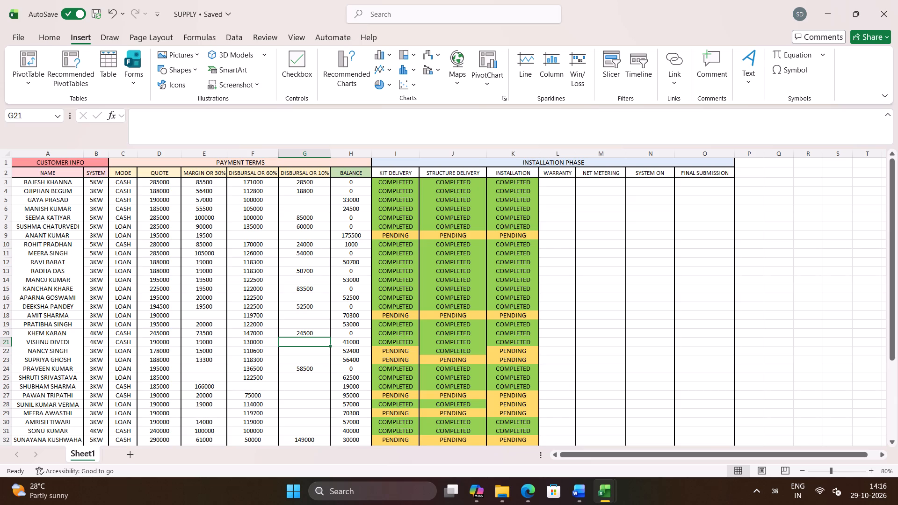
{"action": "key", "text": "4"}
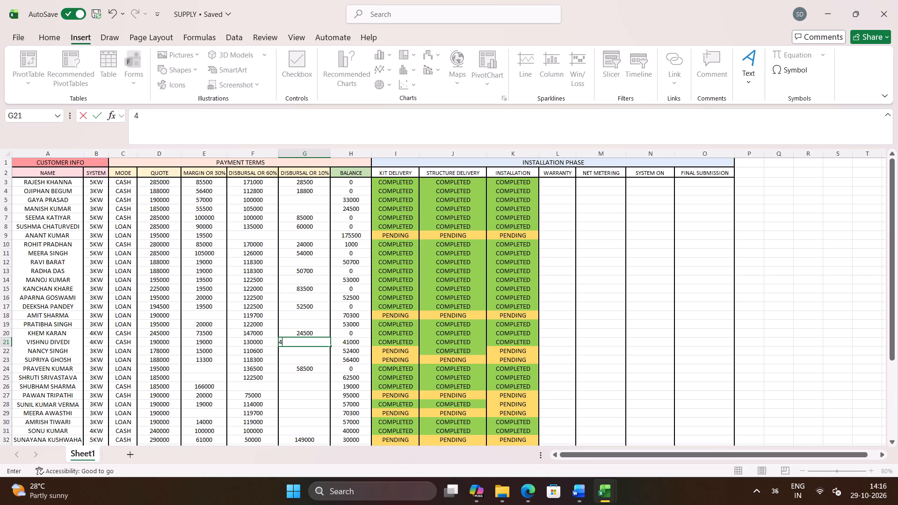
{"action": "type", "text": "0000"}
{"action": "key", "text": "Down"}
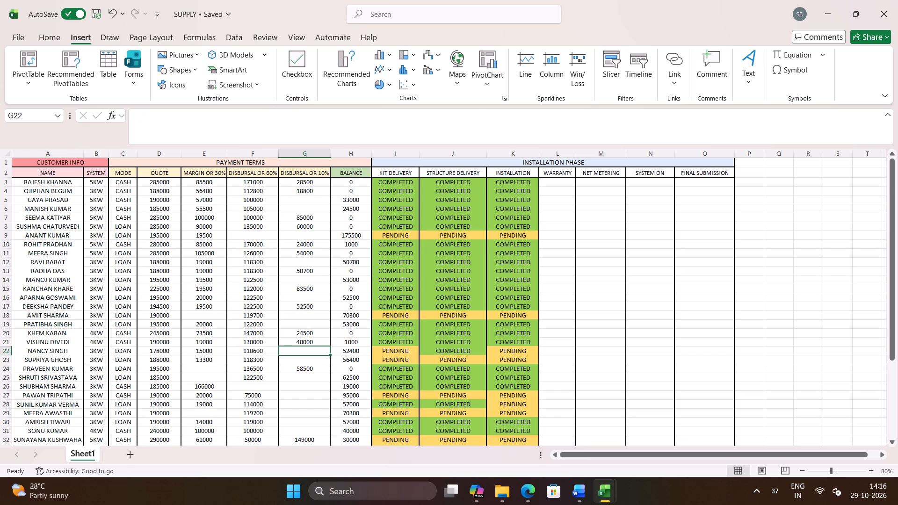
Enter 62500 as the row 25 loan customer's final disbursal in the DISBURSAL OR 10% column.
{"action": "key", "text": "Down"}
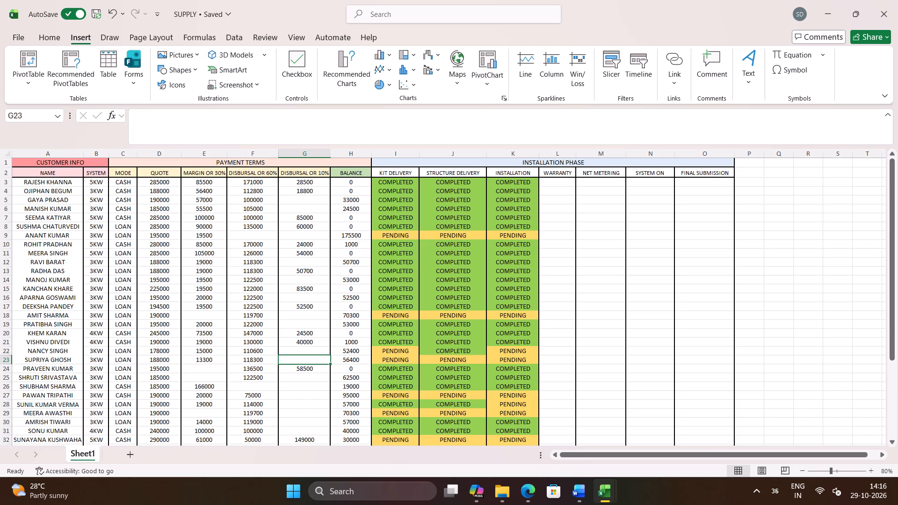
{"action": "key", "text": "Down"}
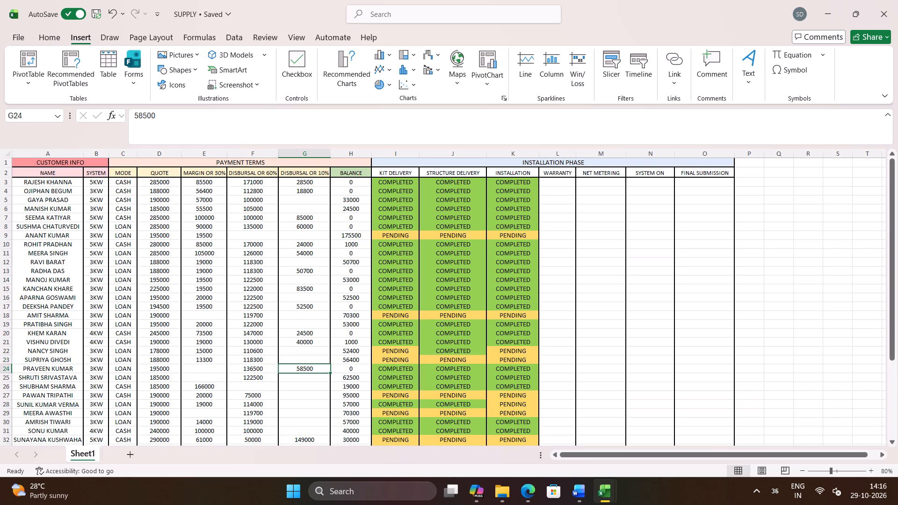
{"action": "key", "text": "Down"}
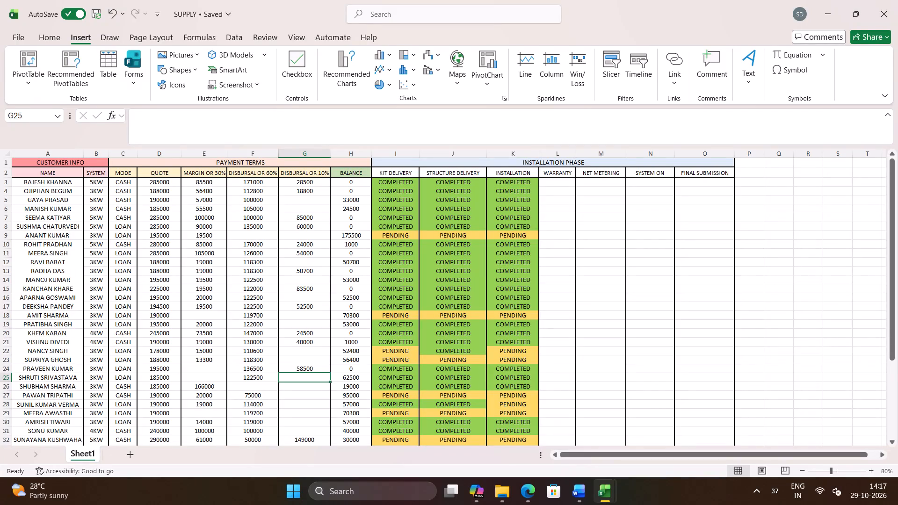
{"action": "left_click_drag", "start_coordinate": [352, 381], "coordinate": [12, 387]}
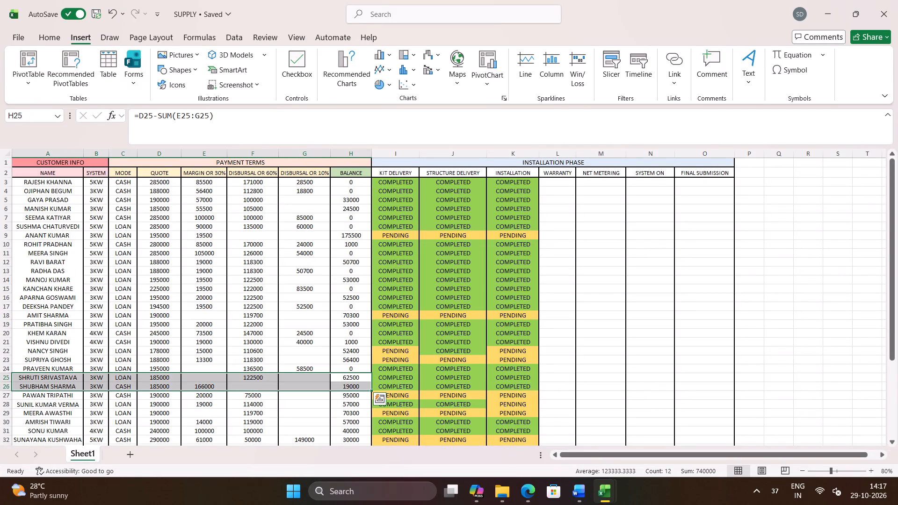
{"action": "left_click_drag", "start_coordinate": [349, 371], "coordinate": [76, 376]}
{"action": "scroll", "coordinate": [264, 374], "scroll_direction": "down", "scroll_amount": 2}
{"action": "left_click_drag", "start_coordinate": [46, 336], "coordinate": [1, 335]}
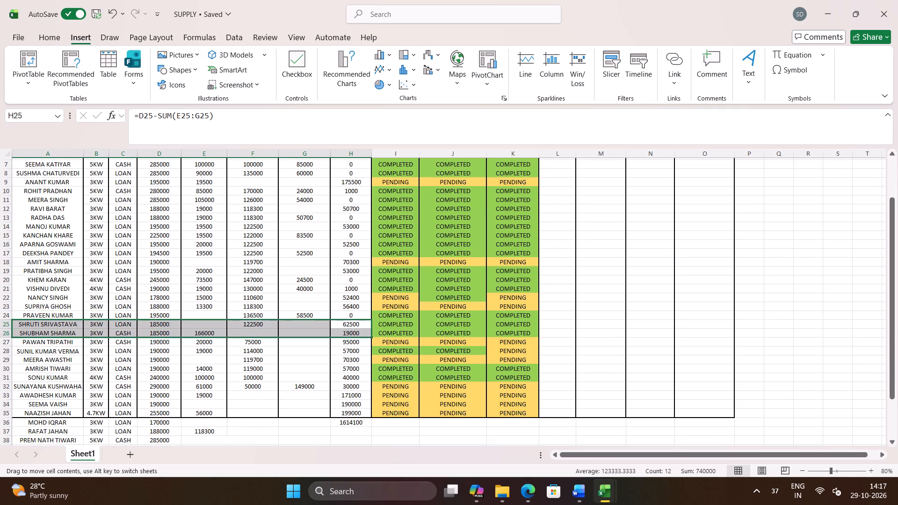
{"action": "left_click", "coordinate": [671, 305]}
{"action": "scroll", "coordinate": [759, 311], "scroll_direction": "up", "scroll_amount": 12}
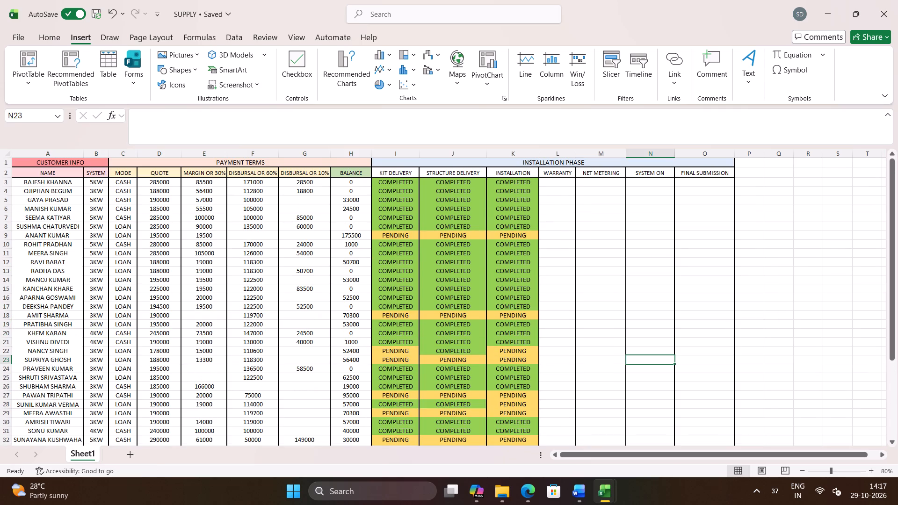
{"action": "left_click_drag", "start_coordinate": [303, 377], "coordinate": [309, 376]}
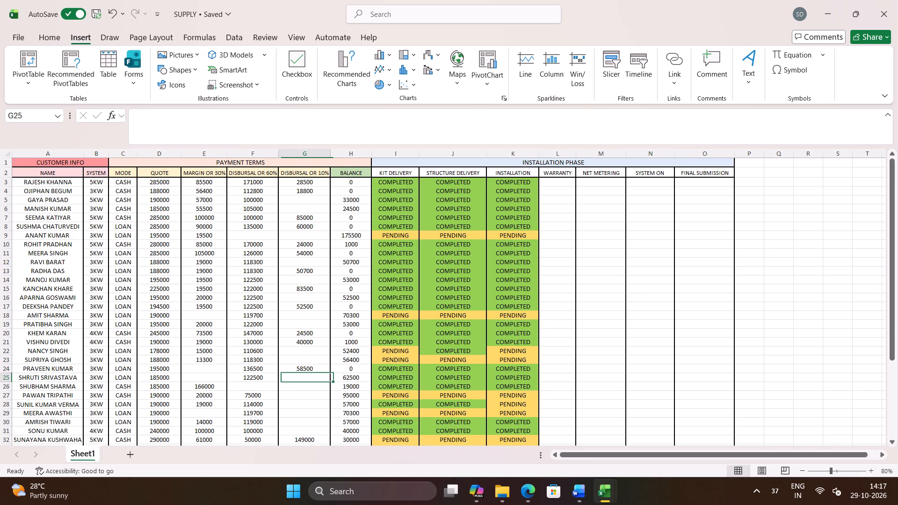
{"action": "type", "text": "6250"}
{"action": "key", "text": "0"}
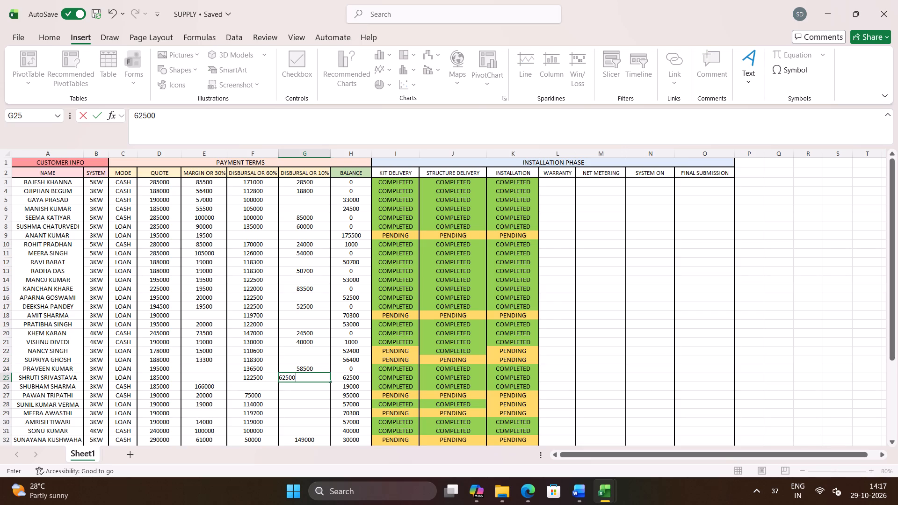
{"action": "scroll", "coordinate": [571, 366], "scroll_direction": "down", "scroll_amount": 4}
{"action": "key", "text": "Down"}
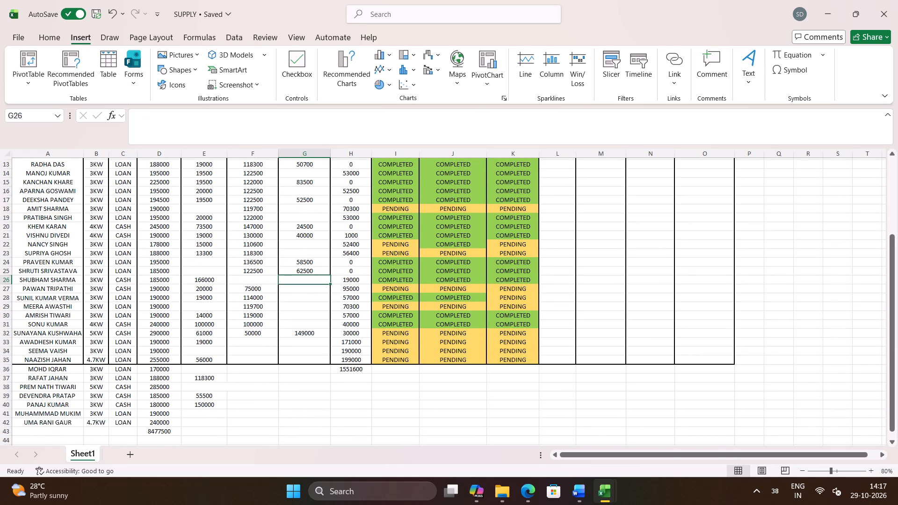
Review the balances from row 26 down to row 36 and the payment entries of the row 27 cash customer.
{"action": "left_click_drag", "start_coordinate": [349, 282], "coordinate": [342, 370]}
{"action": "left_click", "coordinate": [363, 370]}
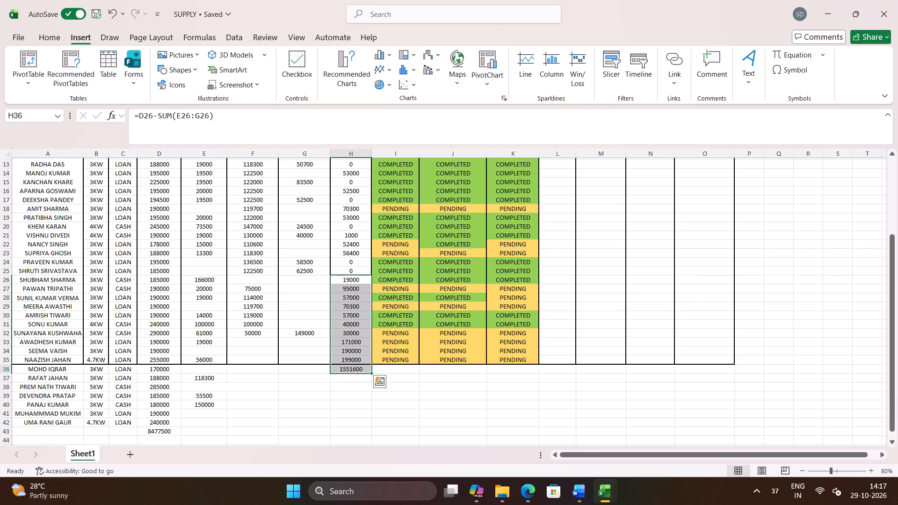
{"action": "left_click_drag", "start_coordinate": [729, 368], "coordinate": [49, 350]}
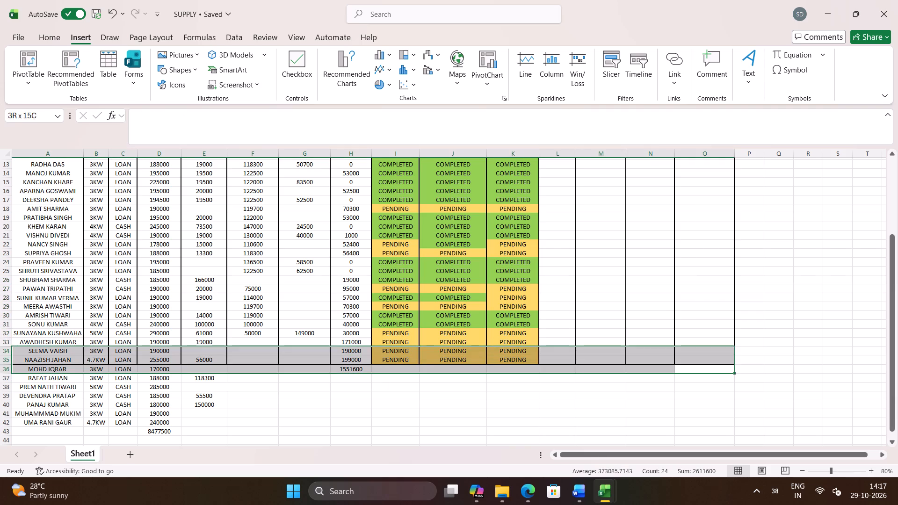
{"action": "left_click_drag", "start_coordinate": [49, 350], "coordinate": [43, 140]}
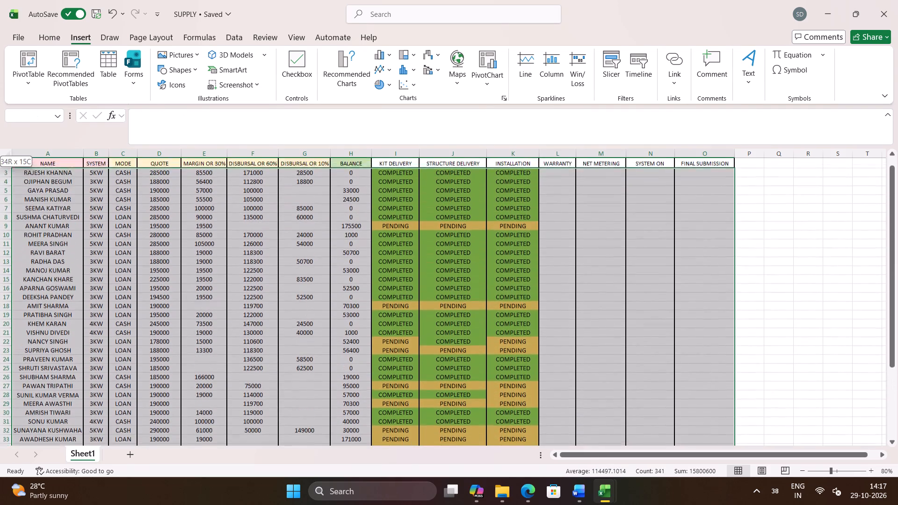
{"action": "left_click_drag", "start_coordinate": [43, 140], "coordinate": [45, 167]}
{"action": "left_click", "coordinate": [707, 196]}
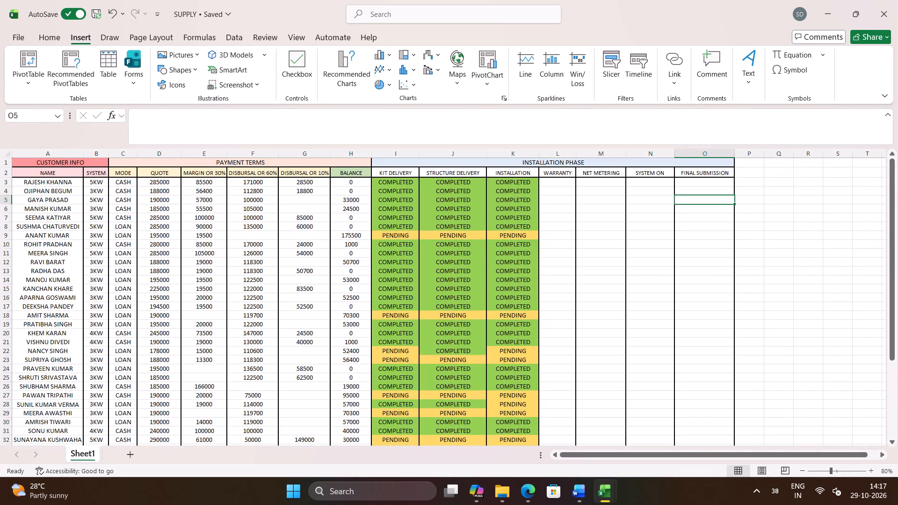
{"action": "scroll", "coordinate": [573, 146], "scroll_direction": "down", "scroll_amount": 1}
{"action": "scroll", "coordinate": [347, 381], "scroll_direction": "down", "scroll_amount": 2}
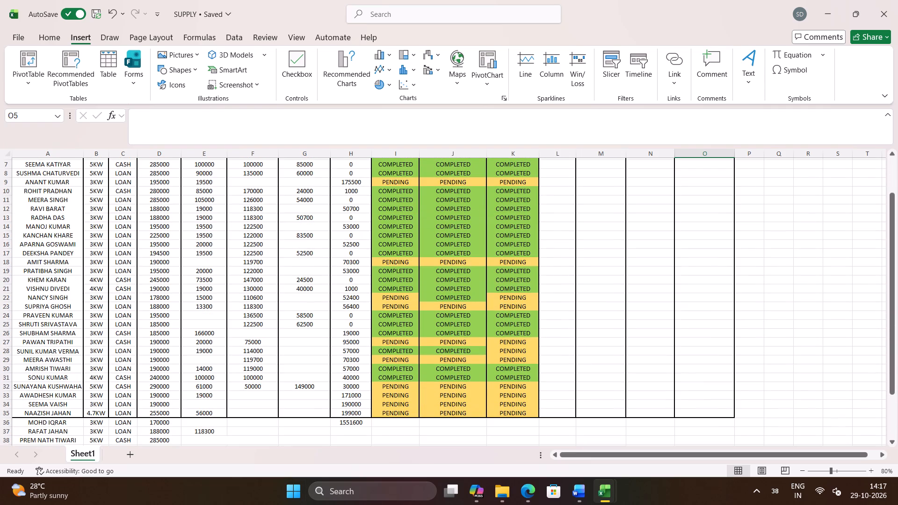
{"action": "left_click", "coordinate": [311, 335]}
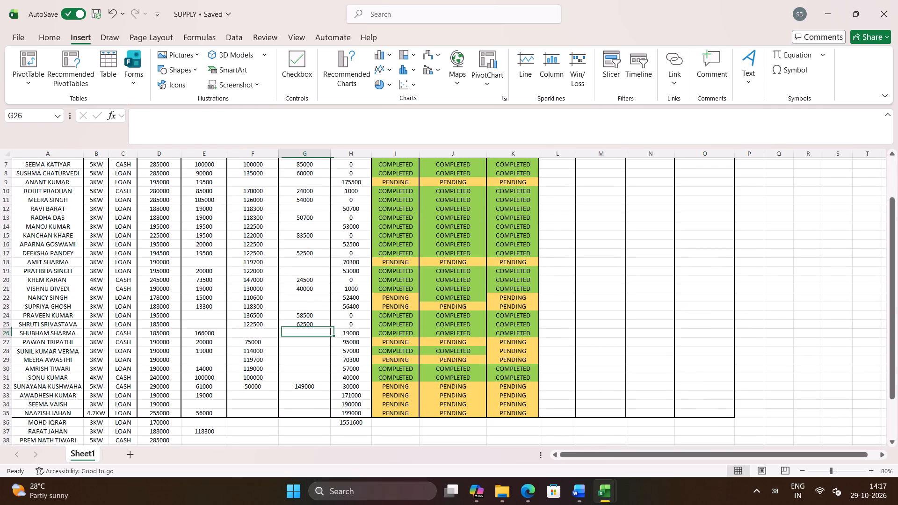
{"action": "left_click", "coordinate": [301, 345]}
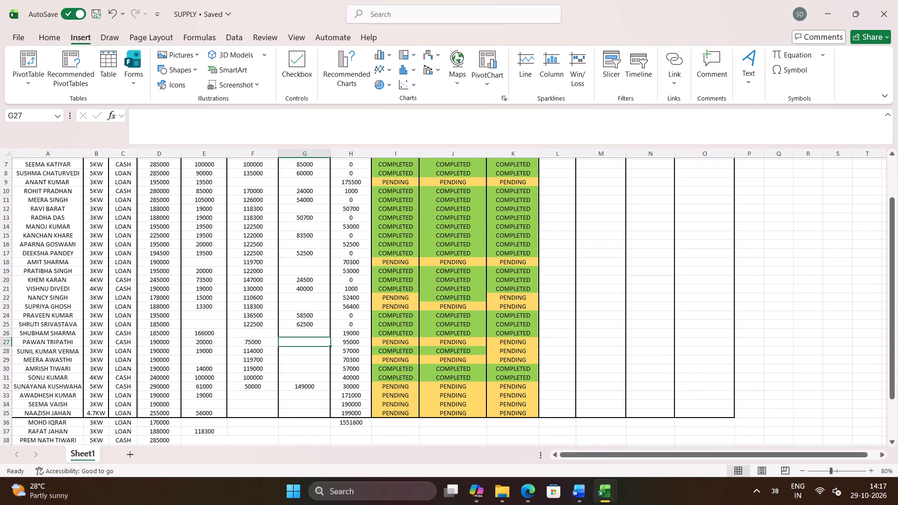
{"action": "left_click_drag", "start_coordinate": [77, 343], "coordinate": [255, 338]}
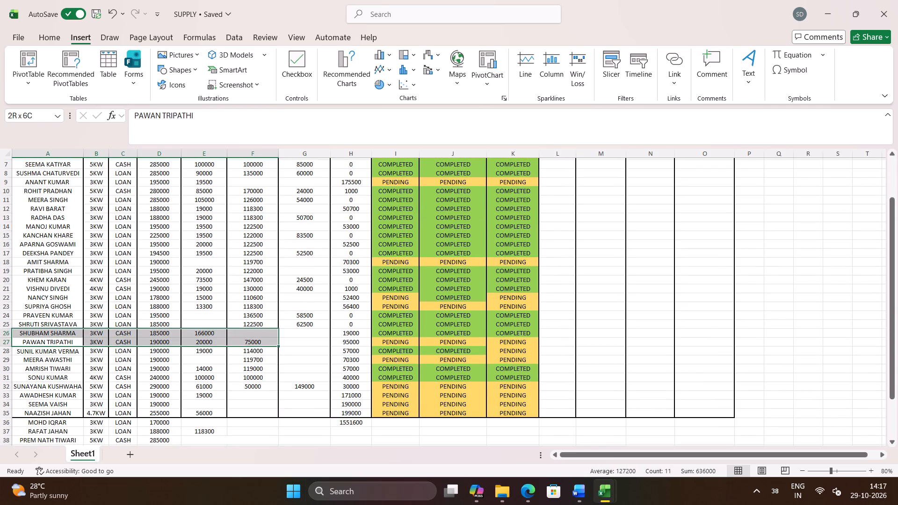
{"action": "left_click_drag", "start_coordinate": [255, 338], "coordinate": [315, 345]}
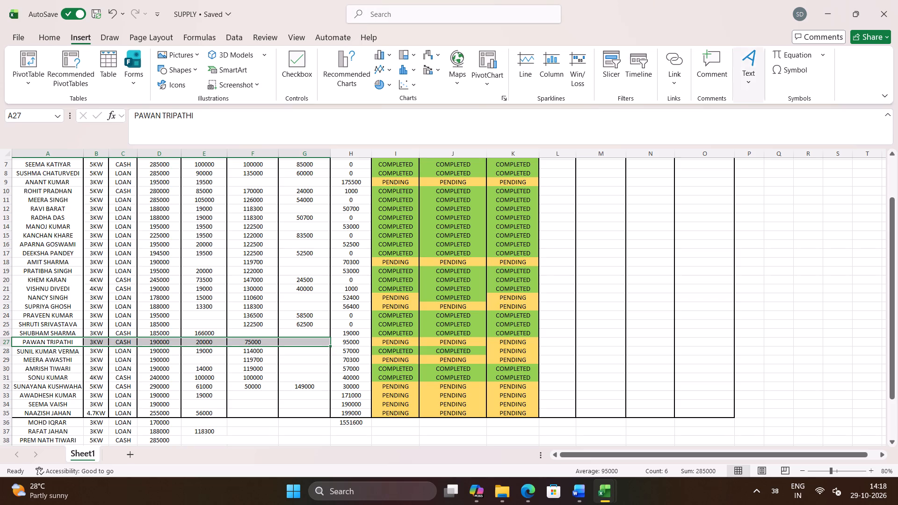
Switch to the Microsoft Edge browser.
{"action": "left_click", "coordinate": [526, 482]}
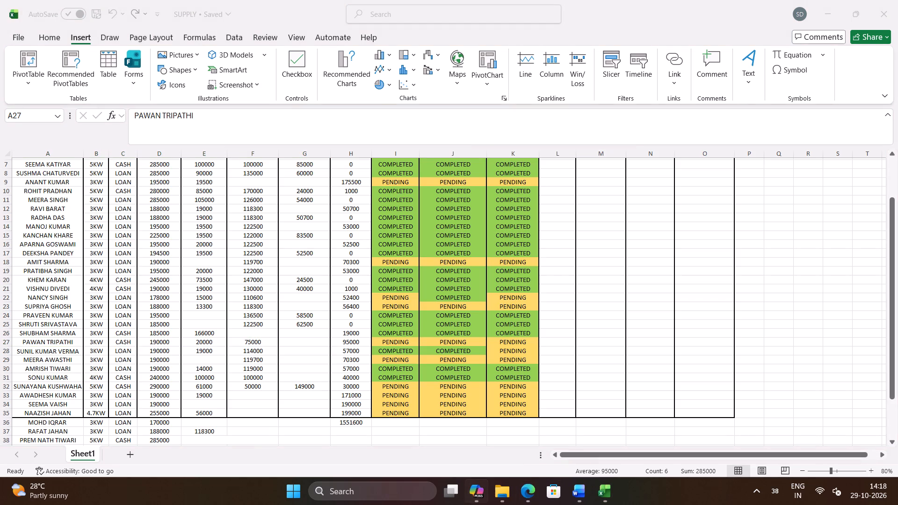